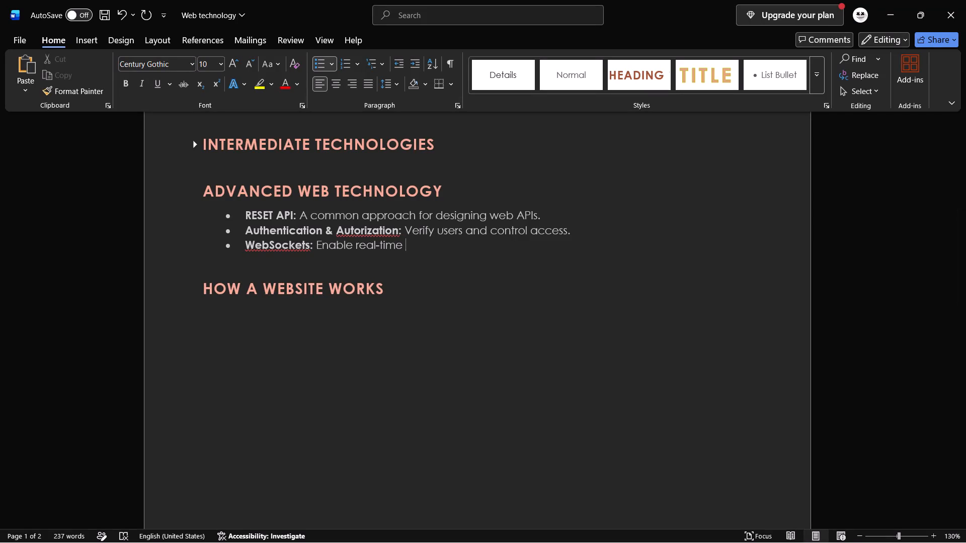
Complete the WebSockets bullet so its description reads "Enable real-time, two-way communication.".
{"action": "key", "text": "BackSpace"}
{"action": "key", "text": "comma"}
{"action": "key", "text": "space"}
{"action": "key", "text": "t"}
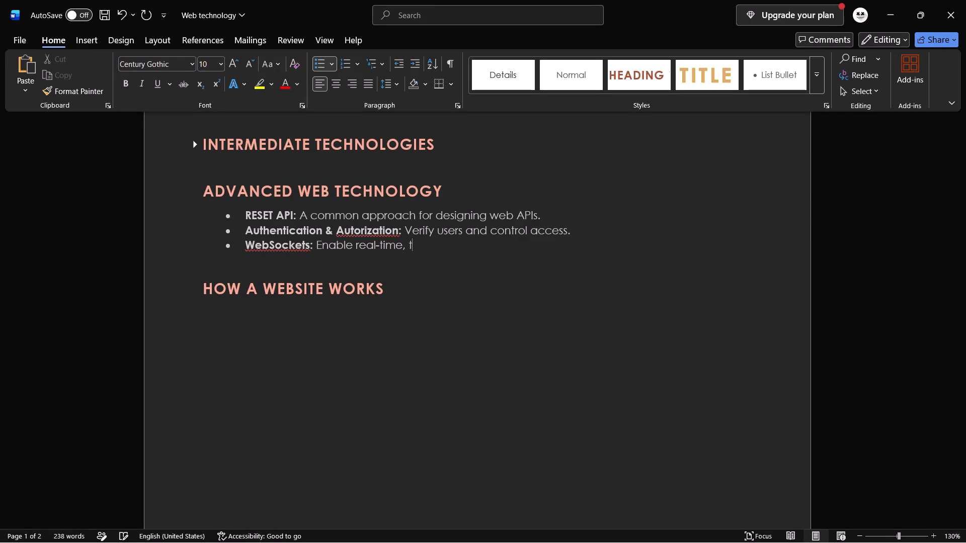
{"action": "type", "text": "wo"}
{"action": "key", "text": "space"}
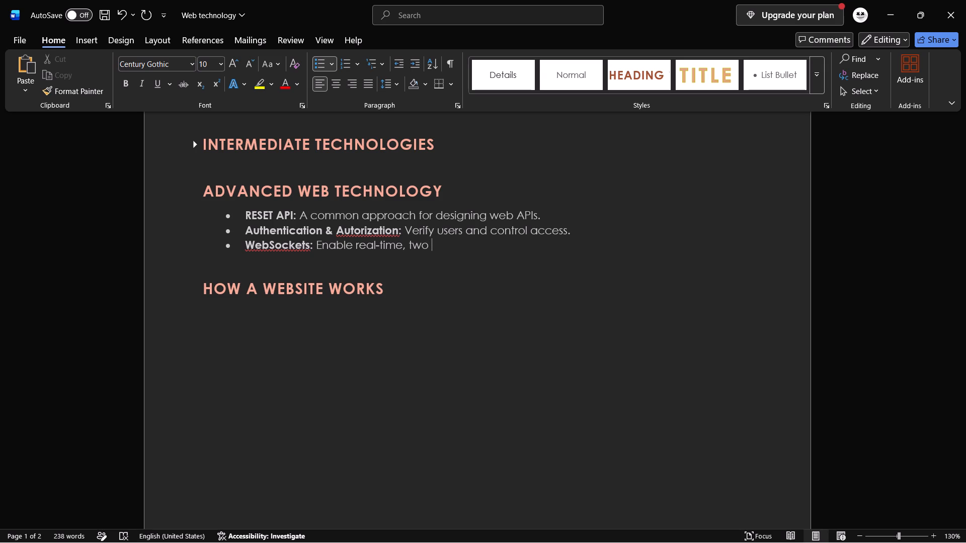
{"action": "key", "text": "BackSpace"}
{"action": "type", "text": "-way"}
{"action": "key", "text": "space"}
{"action": "type", "text": "communication"}
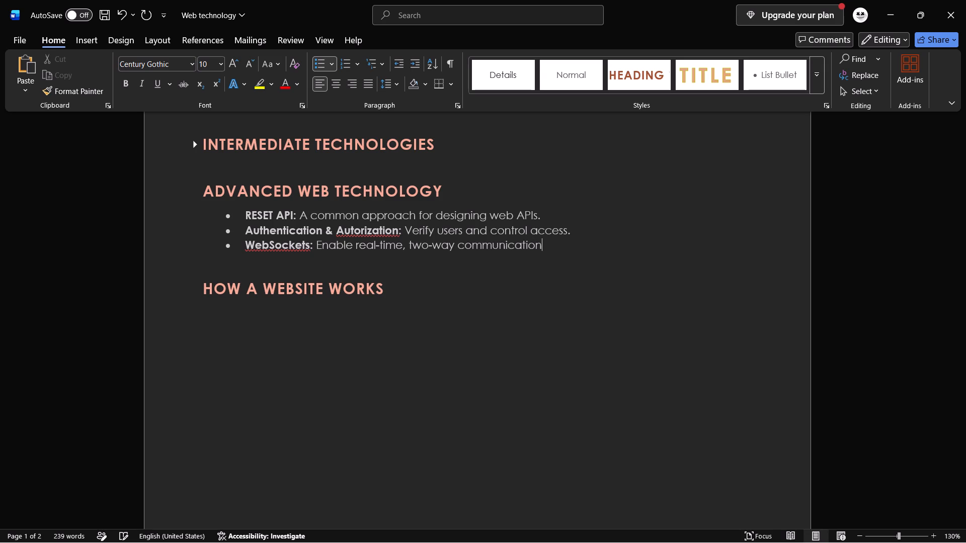
{"action": "key", "text": "period"}
Add a new bullet below WebSockets with the bold label "Cloud Computing:".
{"action": "key", "text": "Return"}
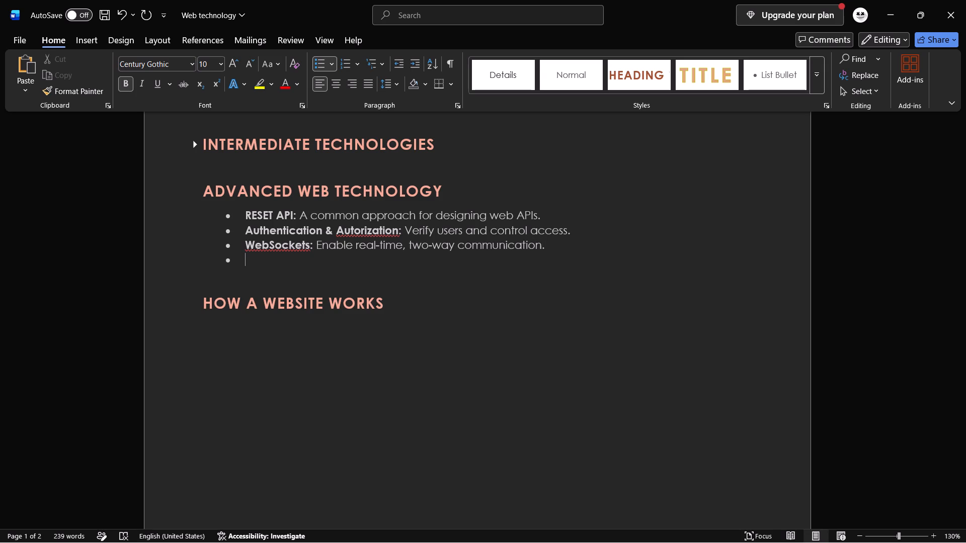
{"action": "type", "text": "Clo"}
{"action": "type", "text": "ud"}
{"action": "key", "text": "space"}
{"action": "key", "text": "shift+c"}
{"action": "type", "text": "omputin"}
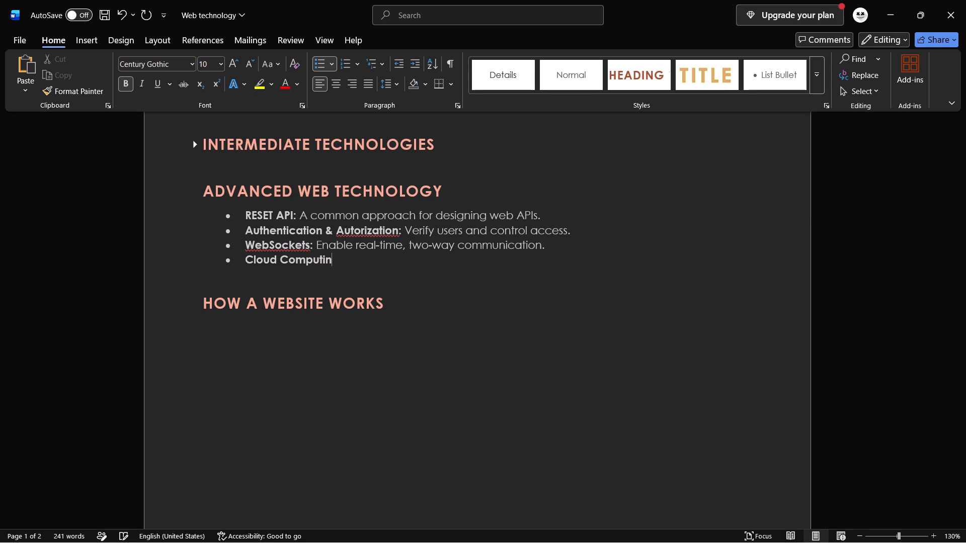
{"action": "key", "text": "g"}
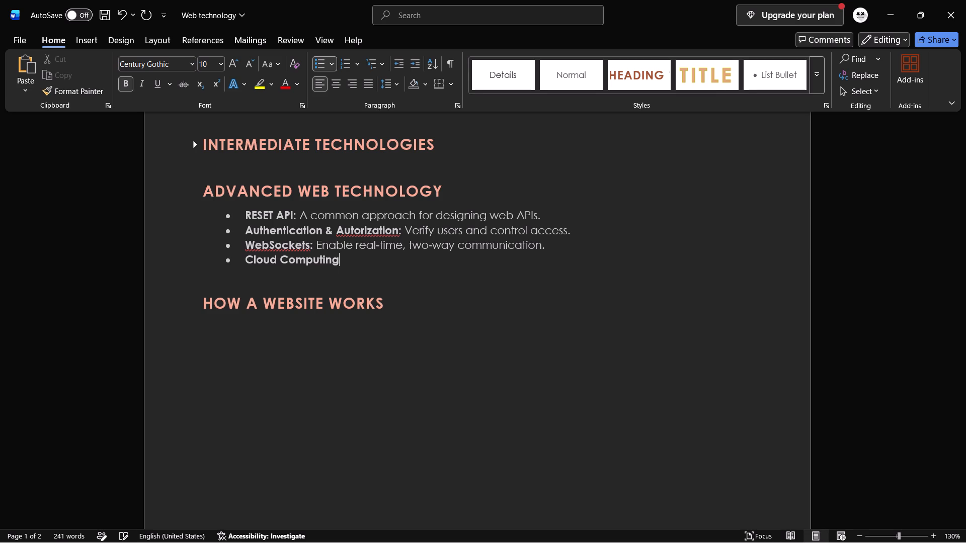
{"action": "key", "text": "shift+colon"}
{"action": "key", "text": "space"}
Describe Cloud Computing in non-bold text as "Runs applications on cloud infrastructure.".
{"action": "key", "text": "ctrl+b"}
{"action": "key", "text": "shift+r"}
{"action": "type", "text": "uns applicato"}
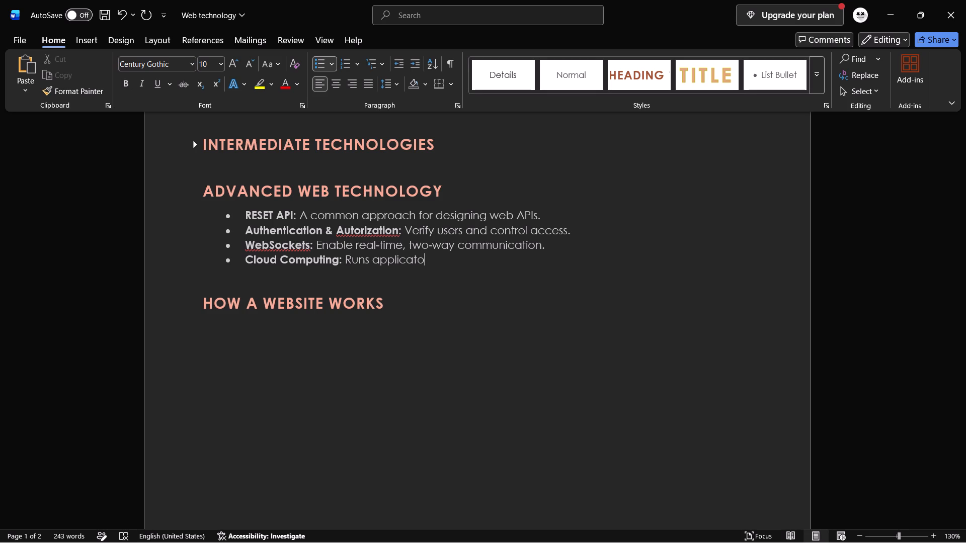
{"action": "key", "text": "BackSpace"}
{"action": "type", "text": "ion"}
{"action": "key", "text": "s"}
{"action": "key", "text": "space"}
{"action": "type", "text": "on cloud in"}
{"action": "key", "text": "f"}
{"action": "type", "text": "rast"}
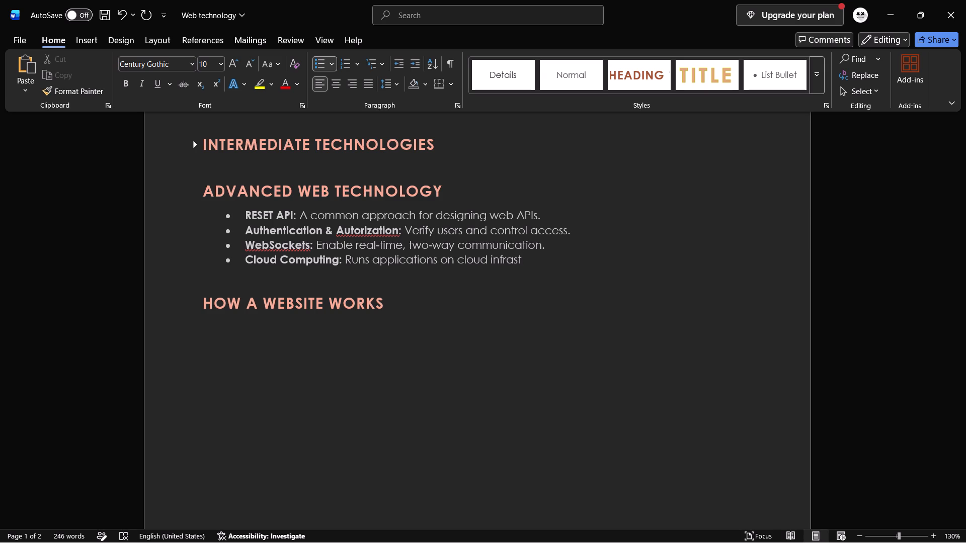
{"action": "type", "text": "ructure"}
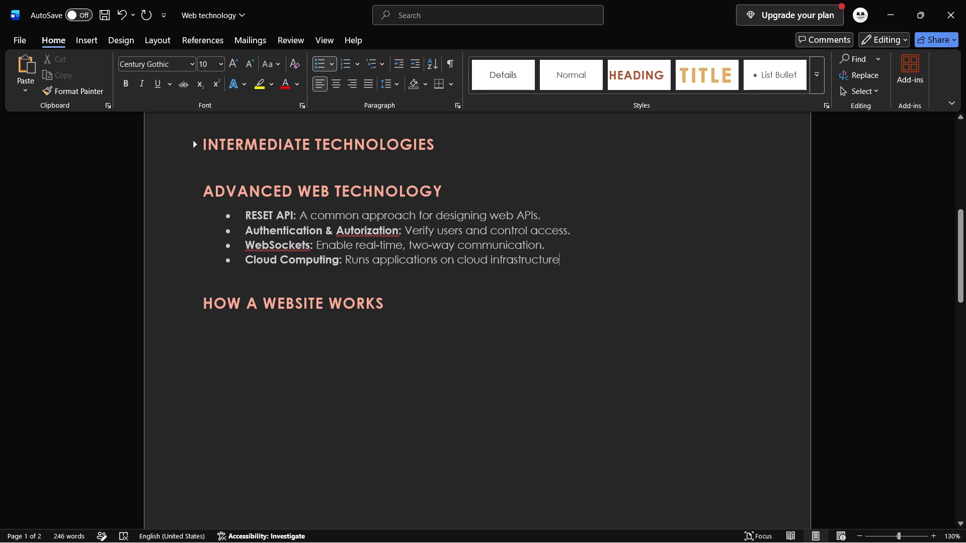
{"action": "left_click", "coordinate": [568, 259]}
{"action": "key", "text": "period"}
Add a new bullet below Cloud Computing with the bold label "Web Security:".
{"action": "key", "text": "Return"}
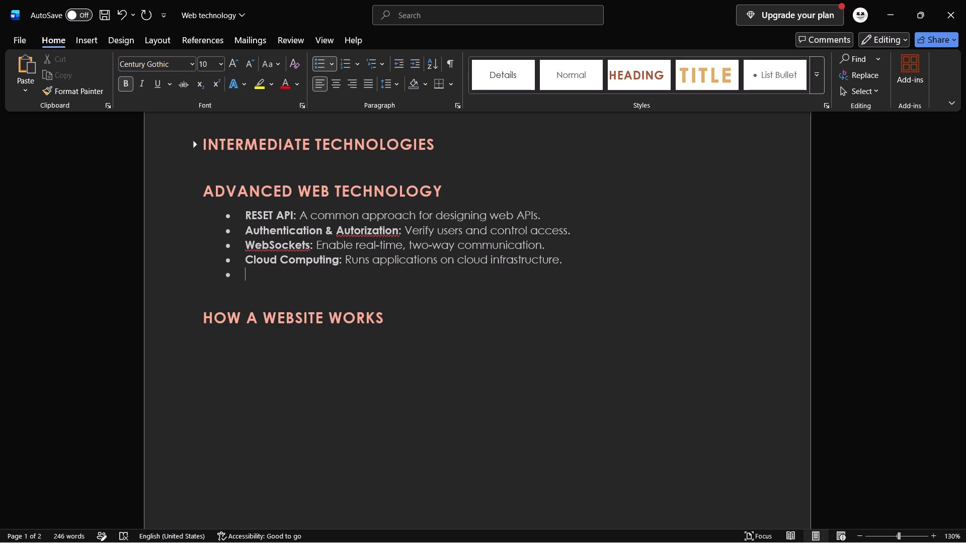
{"action": "type", "text": "We"}
{"action": "key", "text": "b"}
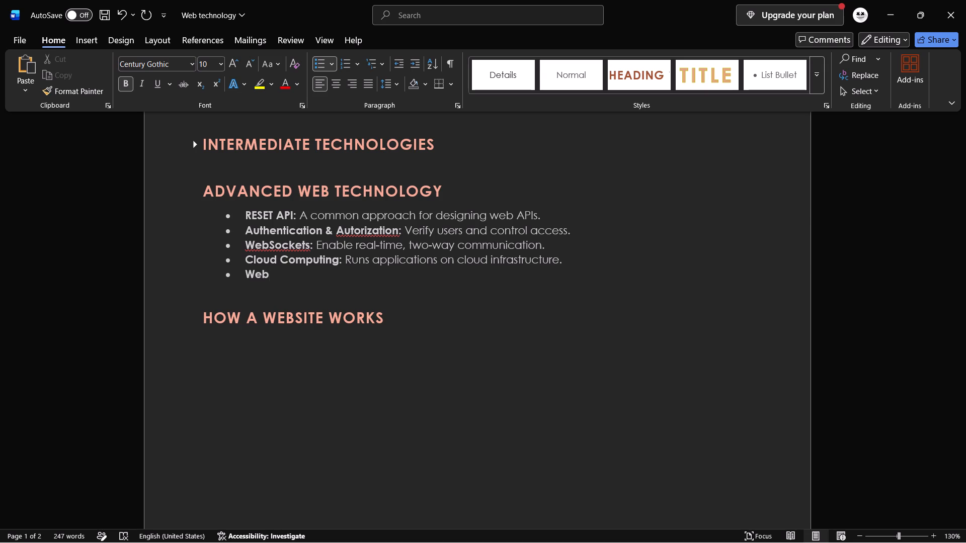
{"action": "key", "text": "space"}
{"action": "type", "text": "S"}
{"action": "type", "text": "ecu"}
{"action": "type", "text": "ri"}
{"action": "key", "text": "t"}
{"action": "key", "text": "y"}
{"action": "type", "text": ":"}
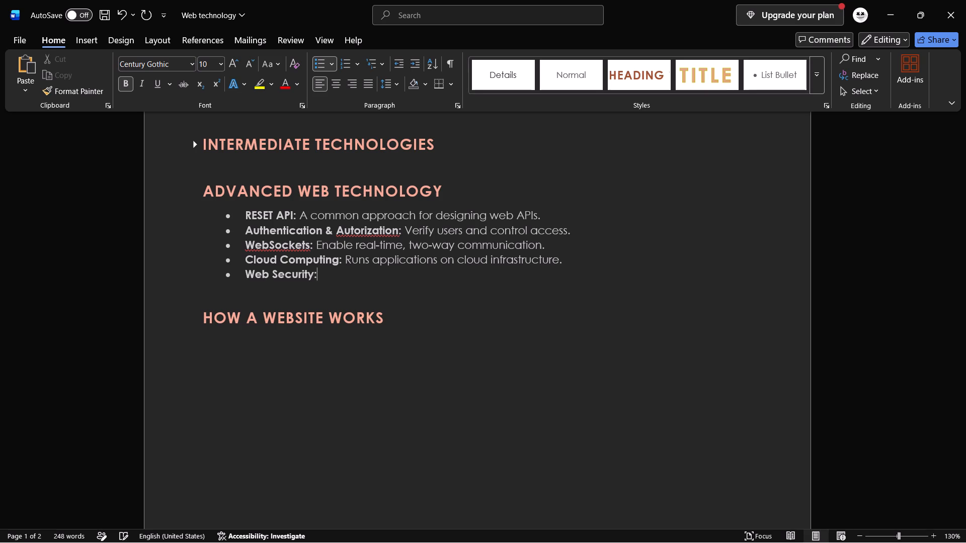
{"action": "key", "text": "space"}
Describe Web Security in non-bold text as "HTTPS, input validation, protection against common attacks.".
{"action": "key", "text": "ctrl+b"}
{"action": "type", "text": "HTTP"}
{"action": "key", "text": "shift+s"}
{"action": "key", "text": "comma"}
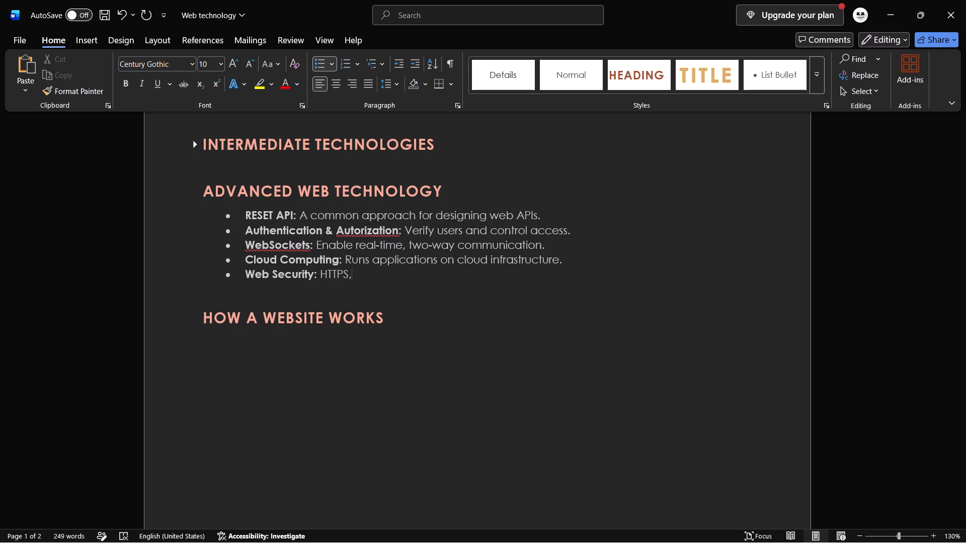
{"action": "key", "text": "space"}
{"action": "type", "text": "inp"}
{"action": "type", "text": "ut validation"}
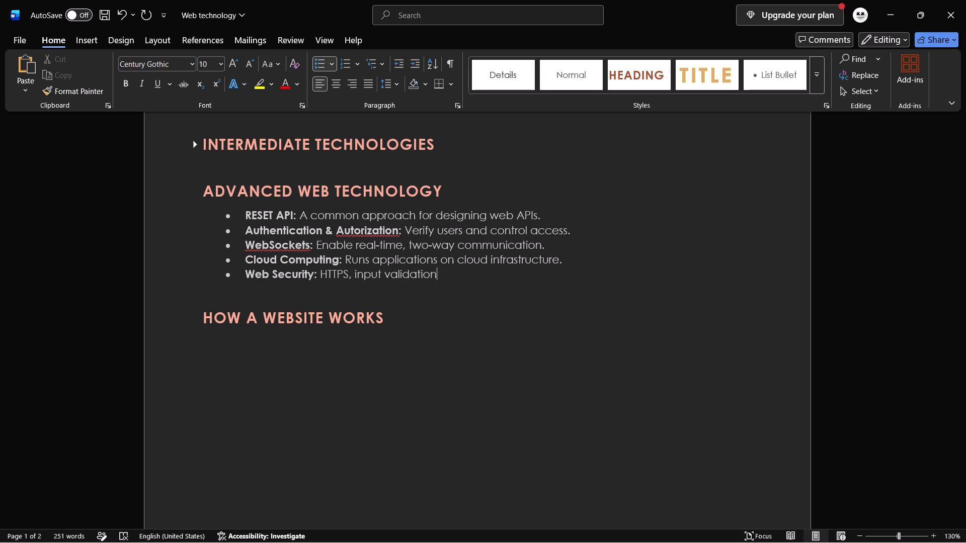
{"action": "key", "text": "comma"}
{"action": "key", "text": "space"}
{"action": "type", "text": "protection"}
{"action": "key", "text": "space"}
{"action": "type", "text": "against"}
{"action": "key", "text": "space"}
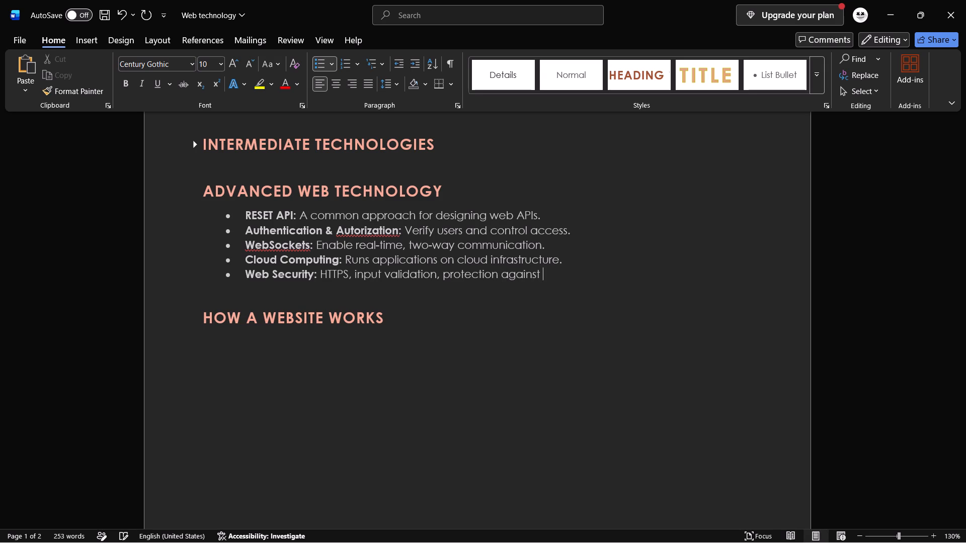
{"action": "type", "text": "comma"}
{"action": "key", "text": "BackSpace"}
{"action": "type", "text": "on attacks"}
{"action": "key", "text": "period"}
Add a new bullet below Web Security with the bold label "Performance optimization".
{"action": "key", "text": "Return"}
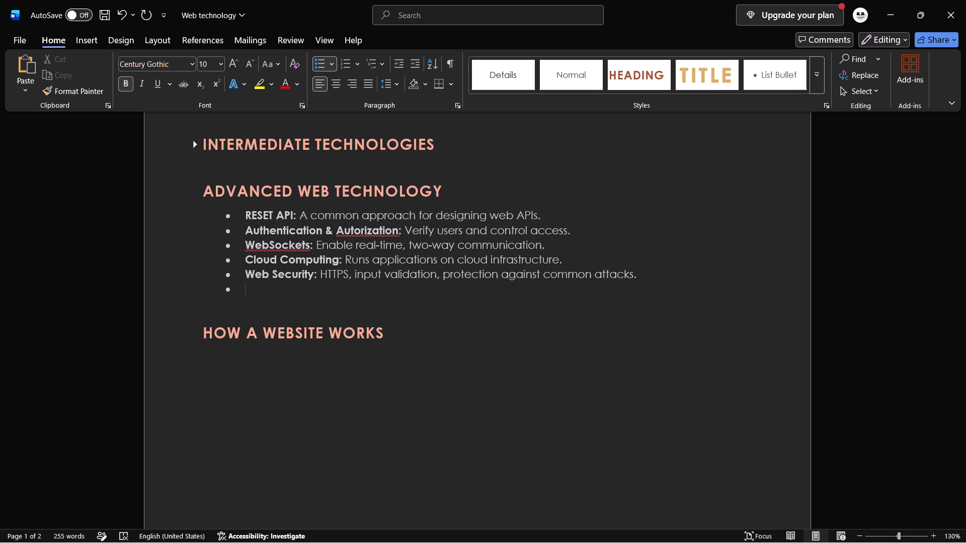
{"action": "scroll", "coordinate": [646, 247], "scroll_direction": "down", "scroll_amount": 2}
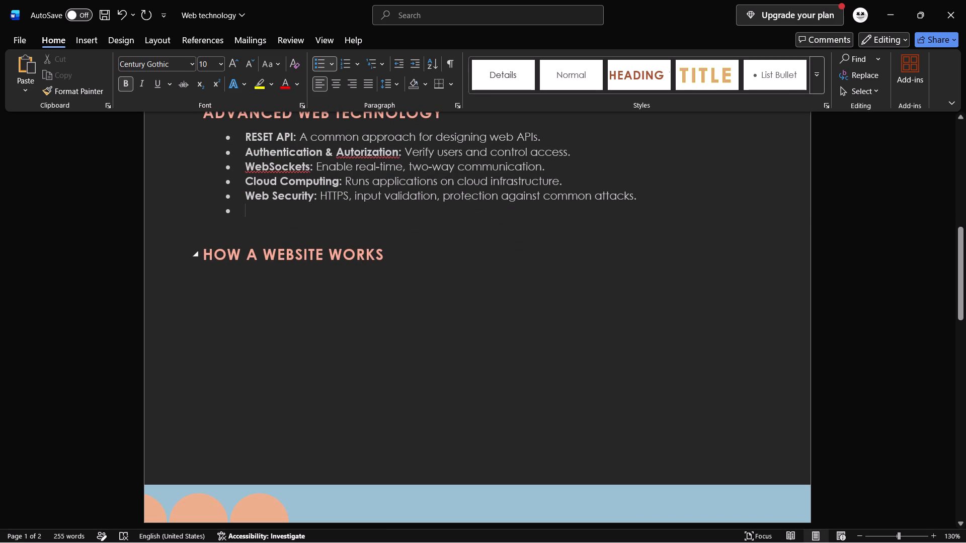
{"action": "scroll", "coordinate": [646, 247], "scroll_direction": "down", "scroll_amount": 1}
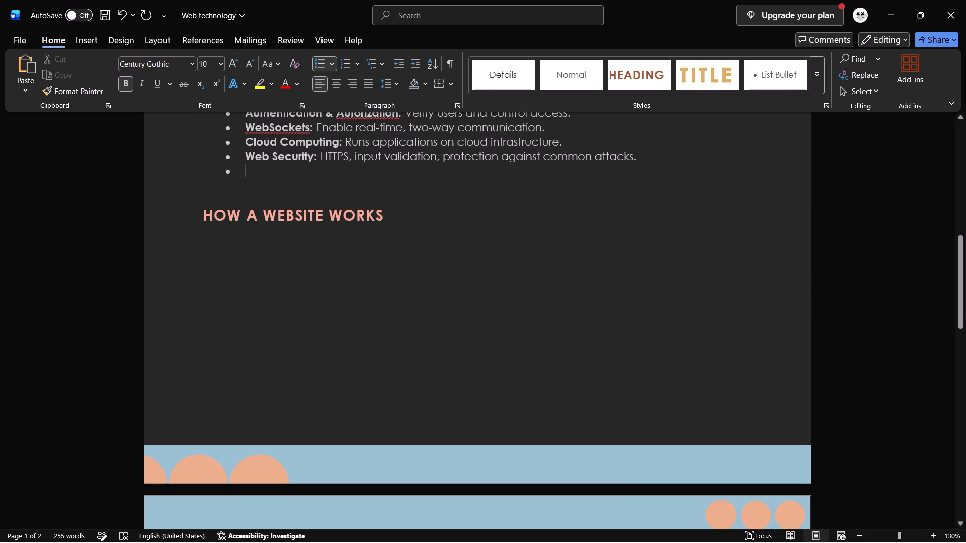
{"action": "type", "text": "Performance"}
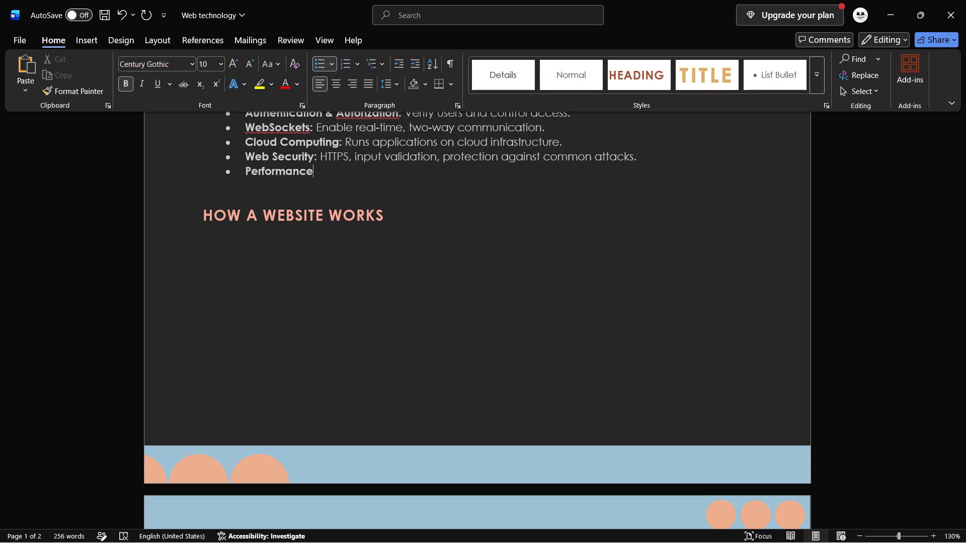
{"action": "key", "text": "space"}
{"action": "type", "text": "optim"}
{"action": "key", "text": "i"}
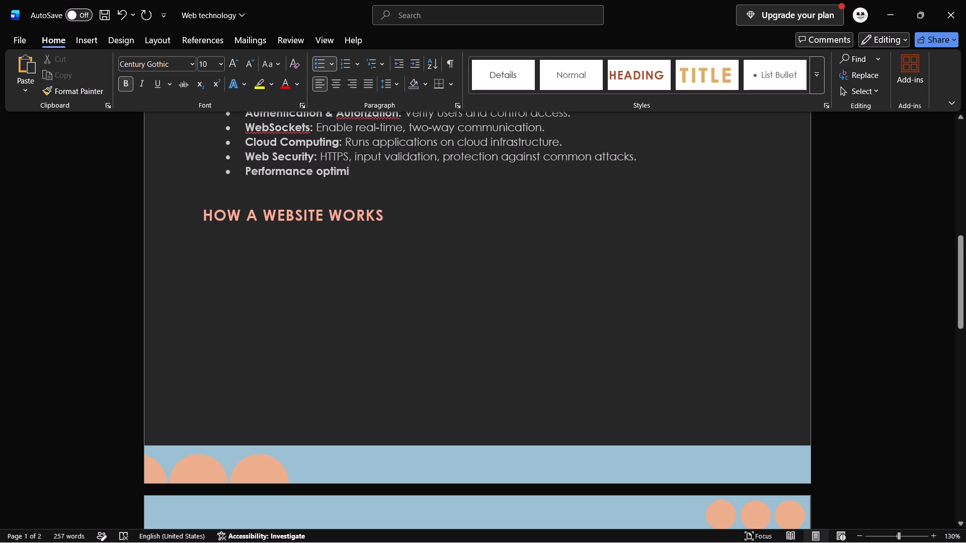
{"action": "type", "text": "zation"}
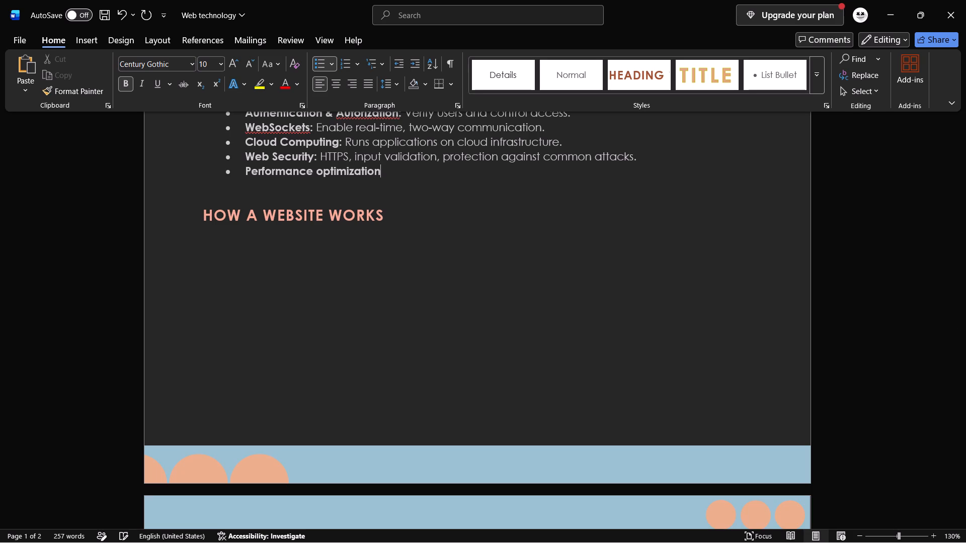
Capitalise the second word of the new bullet's label so it reads "Performance Optimization".
{"action": "key", "text": "Left"}
{"action": "key", "text": "Left"}
{"action": "key", "text": "Left"}
{"action": "key", "text": "Left"}
{"action": "key", "text": "Left"}
{"action": "key", "text": "Left"}
{"action": "key", "text": "Left"}
{"action": "key", "text": "Left"}
{"action": "key", "text": "Left"}
{"action": "key", "text": "Left"}
{"action": "key", "text": "Left"}
{"action": "key", "text": "BackSpace"}
{"action": "key", "text": "shift+o"}
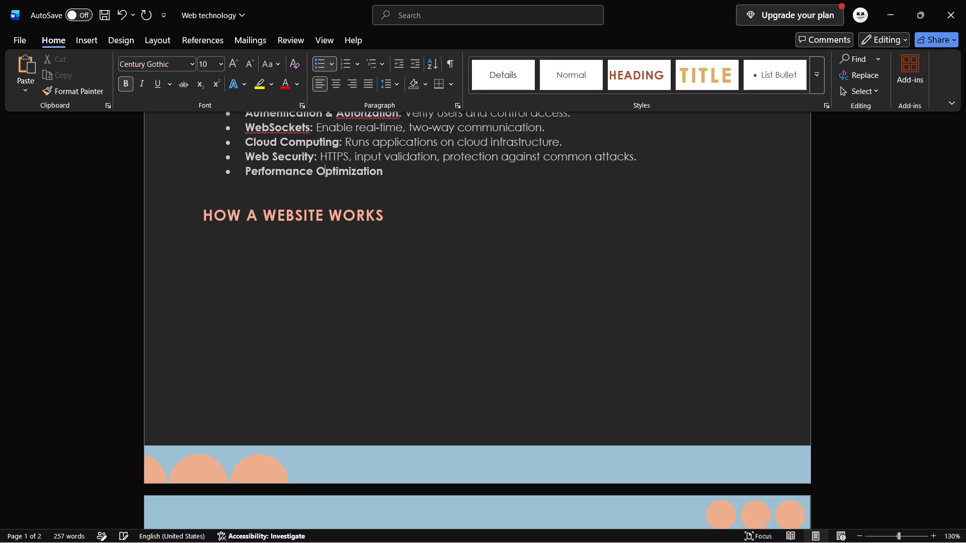
End the Performance Optimization label with a colon and a space.
{"action": "key", "text": "Right"}
{"action": "key", "text": "Right"}
{"action": "key", "text": "Right"}
{"action": "key", "text": "Right"}
{"action": "key", "text": "Right"}
{"action": "key", "text": "Right"}
{"action": "key", "text": "Right"}
{"action": "key", "text": "Right"}
{"action": "key", "text": "Right"}
{"action": "key", "text": "Right"}
{"action": "key", "text": "Right"}
{"action": "key", "text": "Right"}
{"action": "key", "text": "Right"}
{"action": "key", "text": "Left"}
{"action": "key", "text": "Left"}
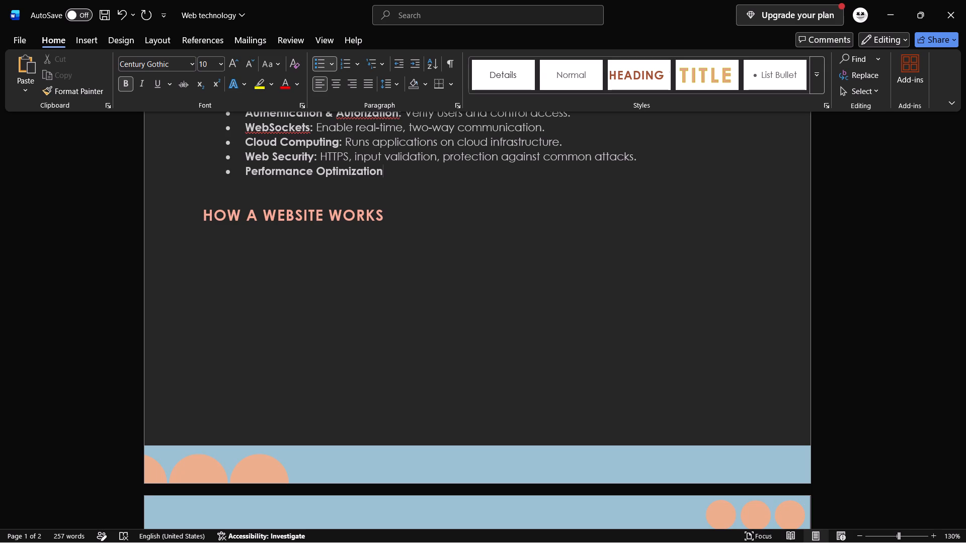
{"action": "key", "text": "shift+colon"}
{"action": "key", "text": "space"}
Describe Performance Optimization in non-bold text as "Improves loading speed and responsiveness.".
{"action": "key", "text": "ctrl+v"}
{"action": "key", "text": "ctrl+z"}
{"action": "key", "text": "ctrl+b"}
{"action": "type", "text": "Improves"}
{"action": "key", "text": "space"}
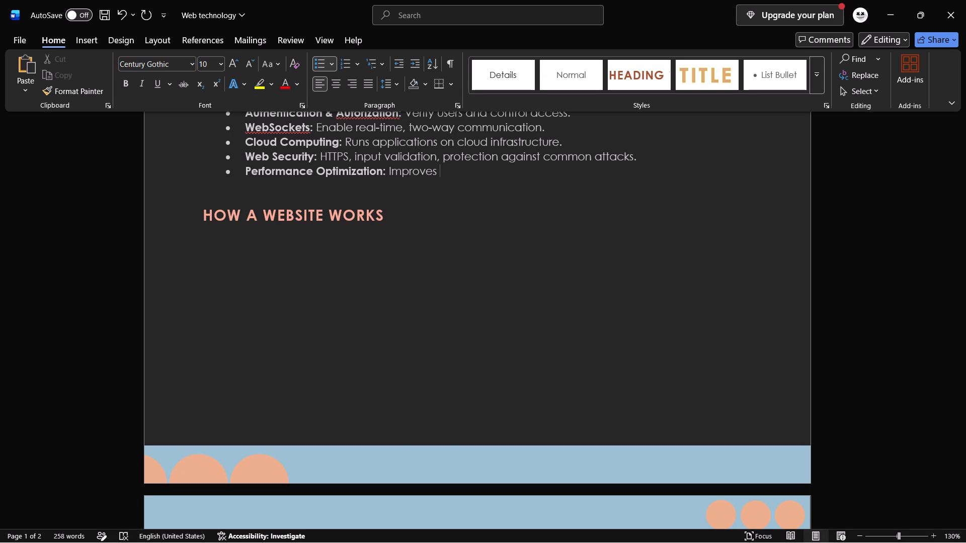
{"action": "type", "text": "loading speed"}
{"action": "key", "text": "space"}
{"action": "type", "text": "and"}
{"action": "key", "text": "space"}
{"action": "type", "text": "respon"}
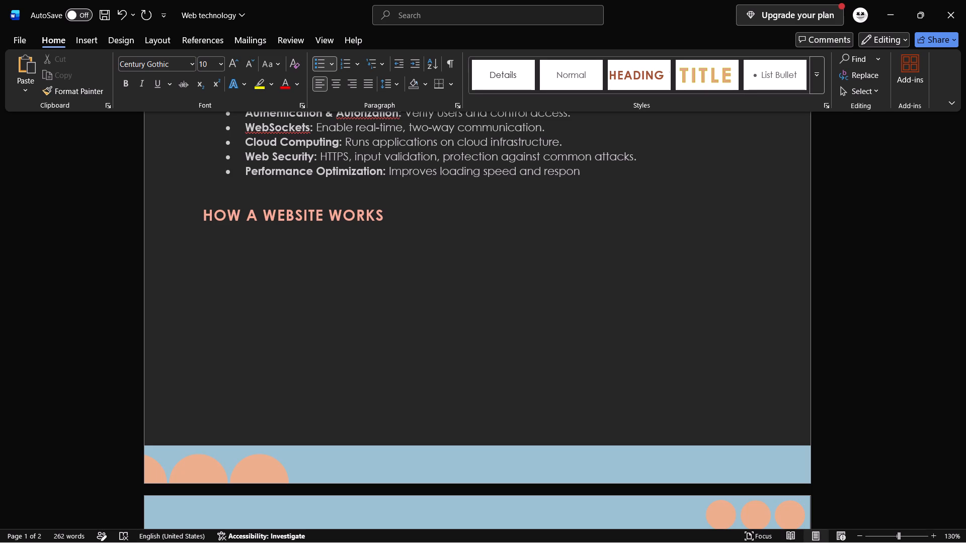
{"action": "type", "text": "siven"}
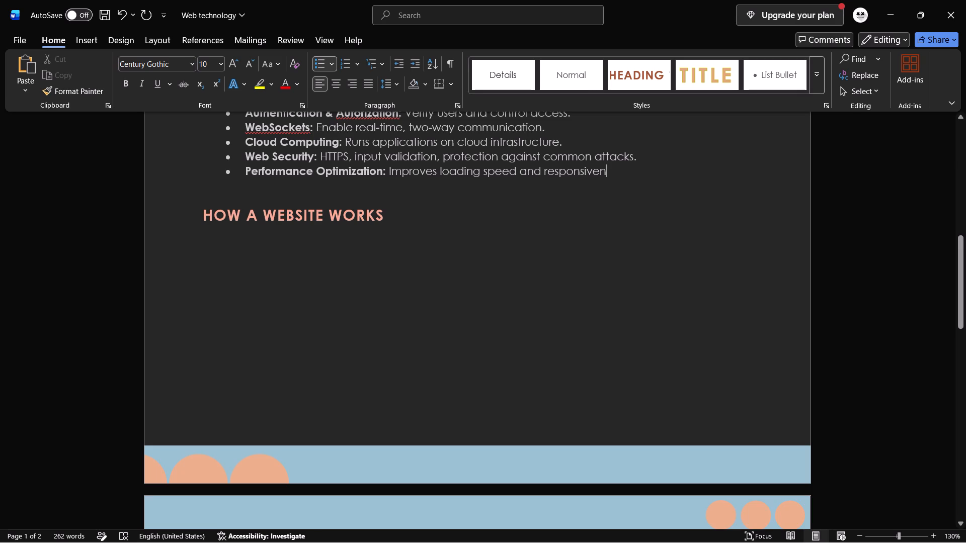
{"action": "key", "text": "e"}
{"action": "type", "text": "ss"}
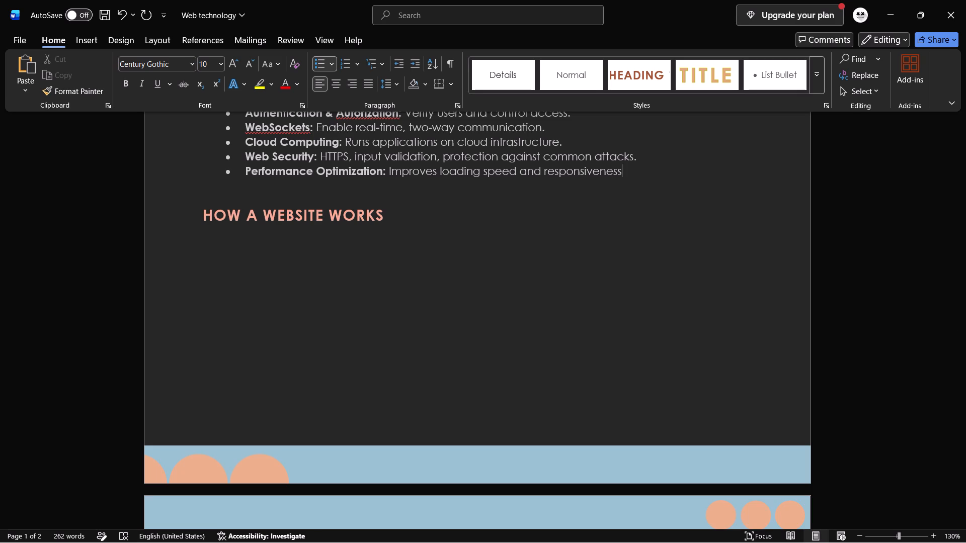
{"action": "key", "text": "period"}
Add a new bullet below Performance Optimization with the bold label "SEO:".
{"action": "key", "text": "Return"}
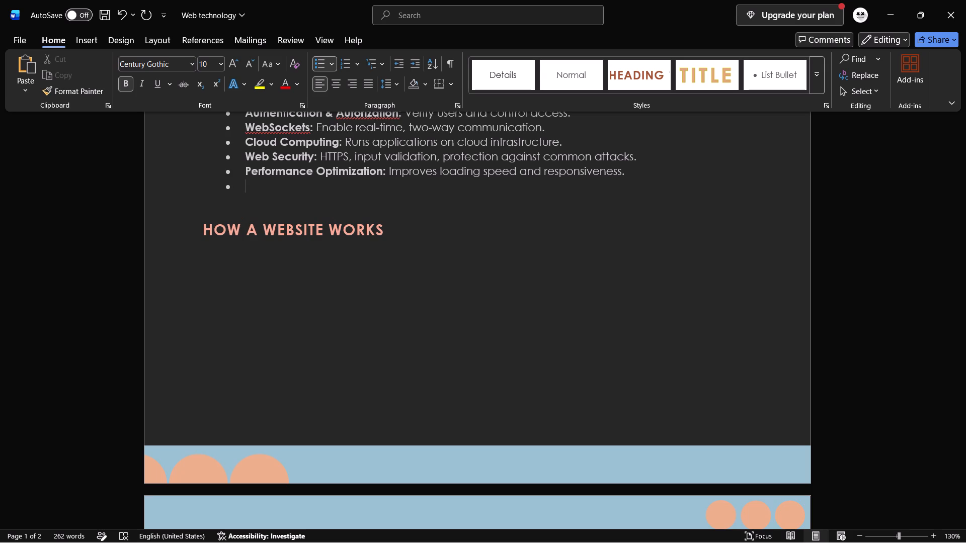
{"action": "type", "text": "Se"}
{"action": "key", "text": "BackSpace"}
{"action": "type", "text": "EO"}
{"action": "type", "text": ":"}
{"action": "key", "text": "space"}
Describe SEO in non-bold text as "Helps websites appear in search engine results.".
{"action": "key", "text": "ctrl+b"}
{"action": "type", "text": "Helps"}
{"action": "key", "text": "space"}
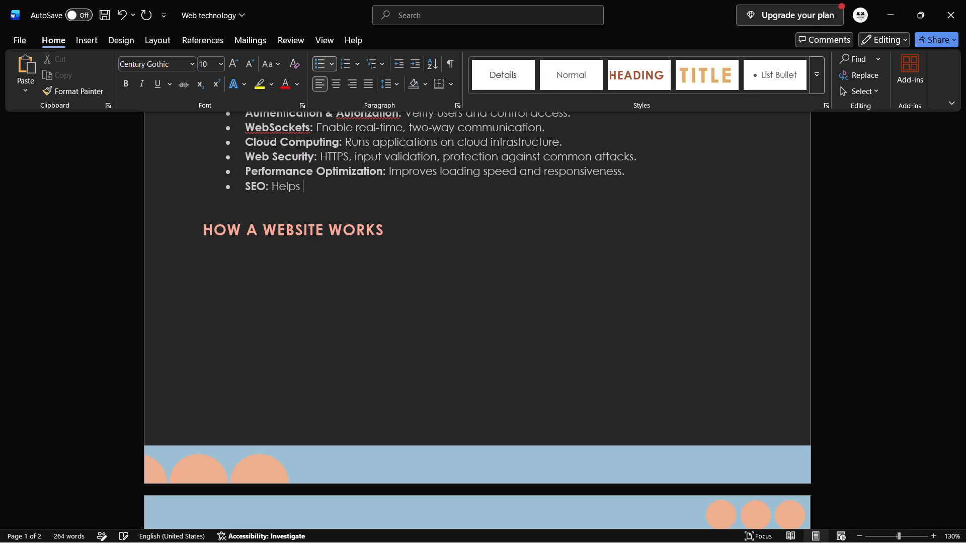
{"action": "type", "text": "websites"}
{"action": "key", "text": "space"}
{"action": "type", "text": "appear"}
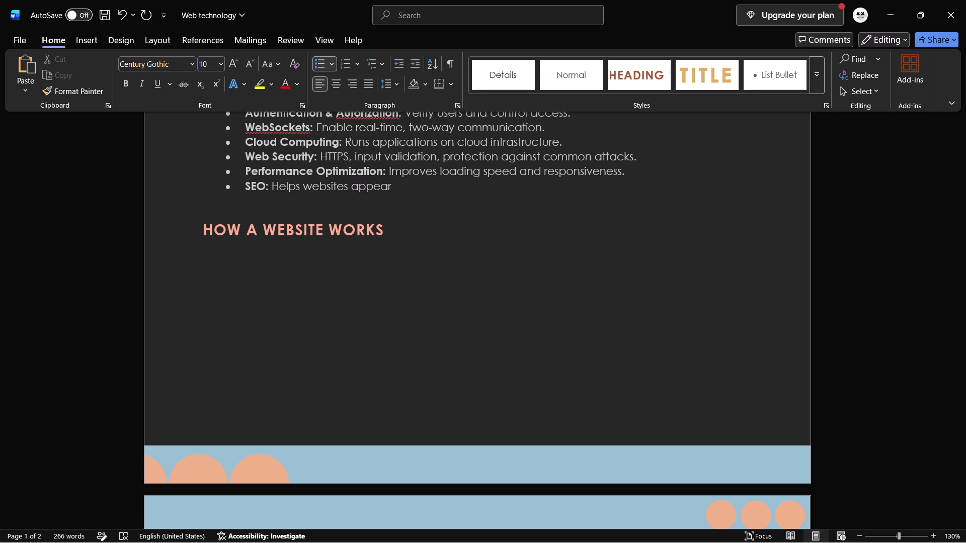
{"action": "key", "text": "space"}
{"action": "type", "text": "in search"}
{"action": "key", "text": "space"}
{"action": "type", "text": "eng"}
{"action": "type", "text": "ine results"}
{"action": "key", "text": "period"}
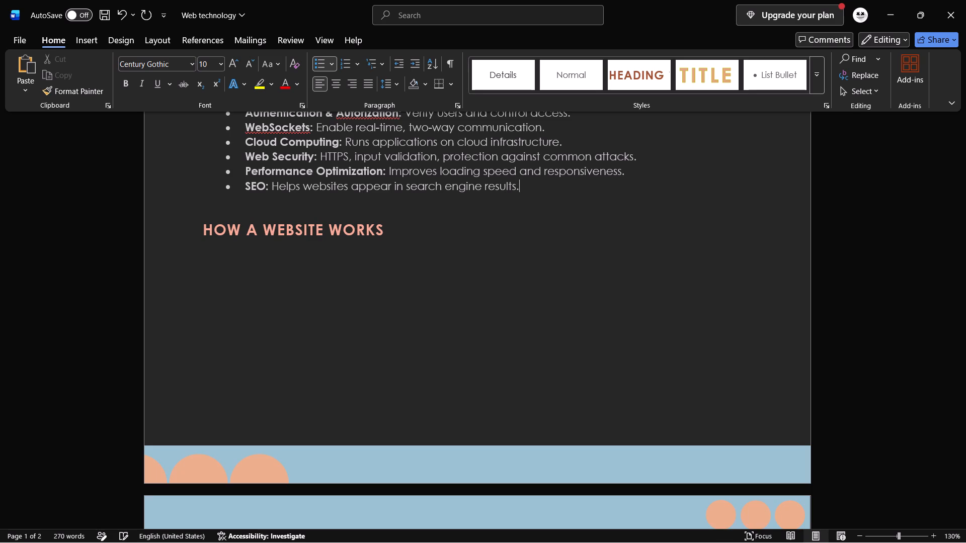
Add a new bullet below SEO with the bold label "Progressive Web Apps(PWA):".
{"action": "key", "text": "Return"}
{"action": "key", "text": "shift+p"}
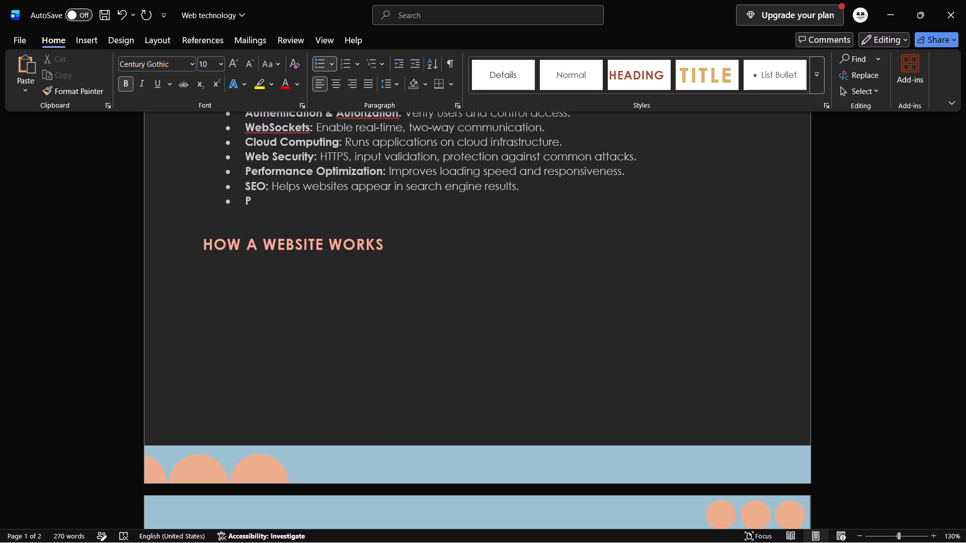
{"action": "type", "text": "ro"}
{"action": "type", "text": "gre"}
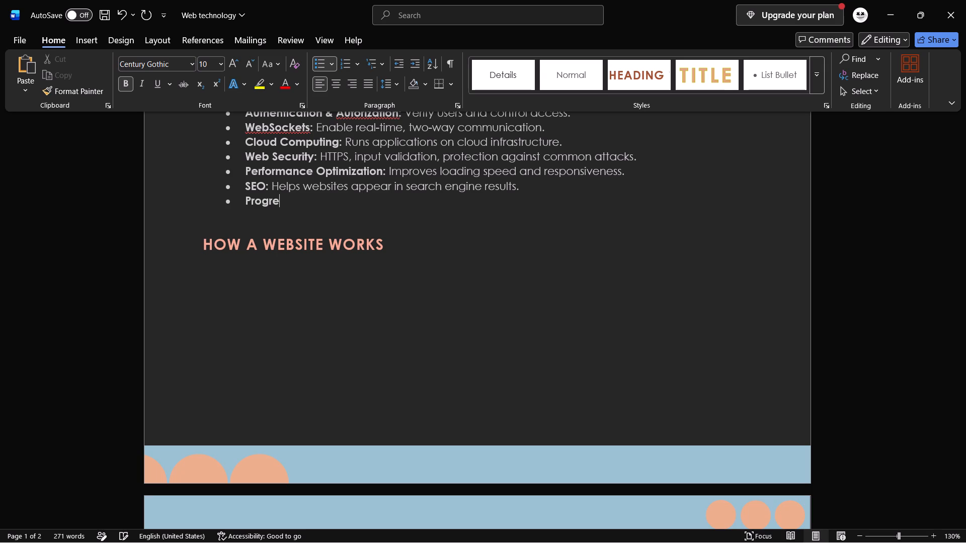
{"action": "type", "text": "ssive"}
{"action": "key", "text": "space"}
{"action": "type", "text": "We"}
{"action": "type", "text": "b Apps"}
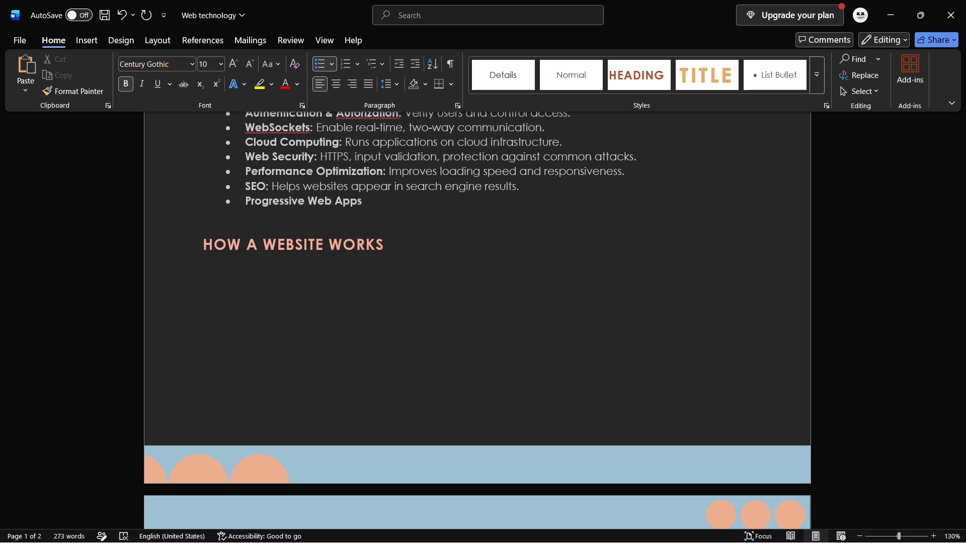
{"action": "type", "text": "()"}
{"action": "key", "text": "Left"}
{"action": "key", "text": "shift+p"}
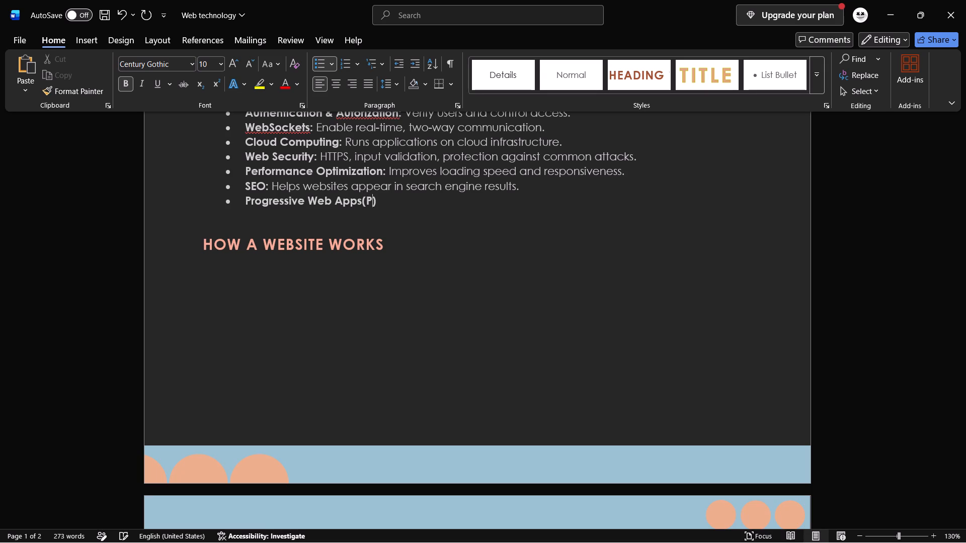
{"action": "key", "text": "shift+w"}
{"action": "key", "text": "shift+a"}
{"action": "key", "text": "Right"}
{"action": "key", "text": "shift+colon"}
{"action": "key", "text": "space"}
Describe Progressive Web Apps in non-bold text as "Web apps with app-like features.".
{"action": "key", "text": "ctrl+b"}
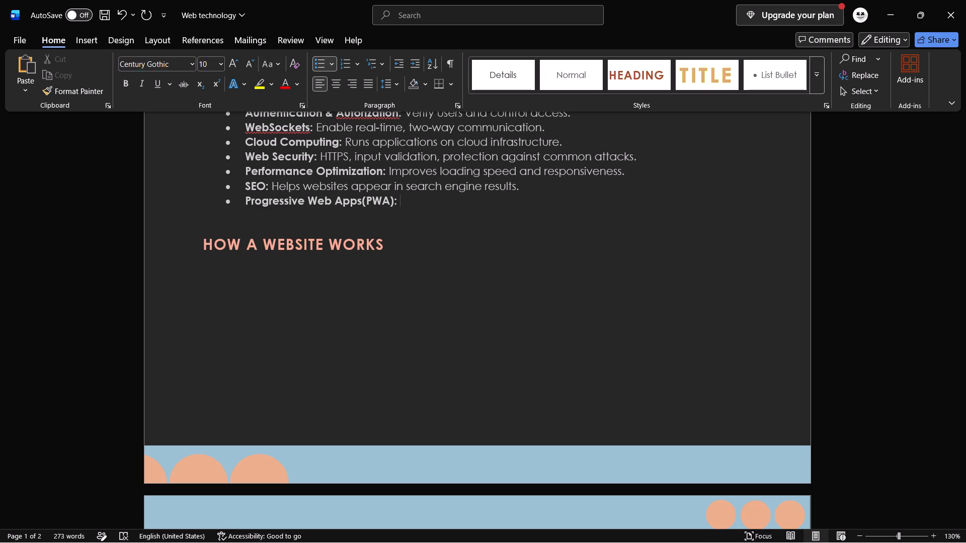
{"action": "key", "text": "shift+w"}
{"action": "type", "text": "eb"}
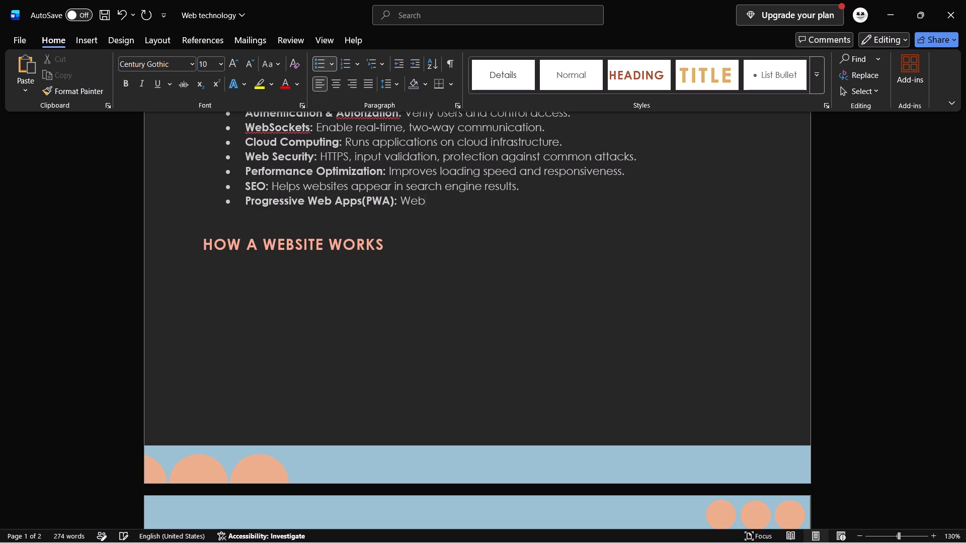
{"action": "key", "text": "space"}
{"action": "type", "text": "app"}
{"action": "type", "text": "s with"}
{"action": "key", "text": "space"}
{"action": "type", "text": "app"}
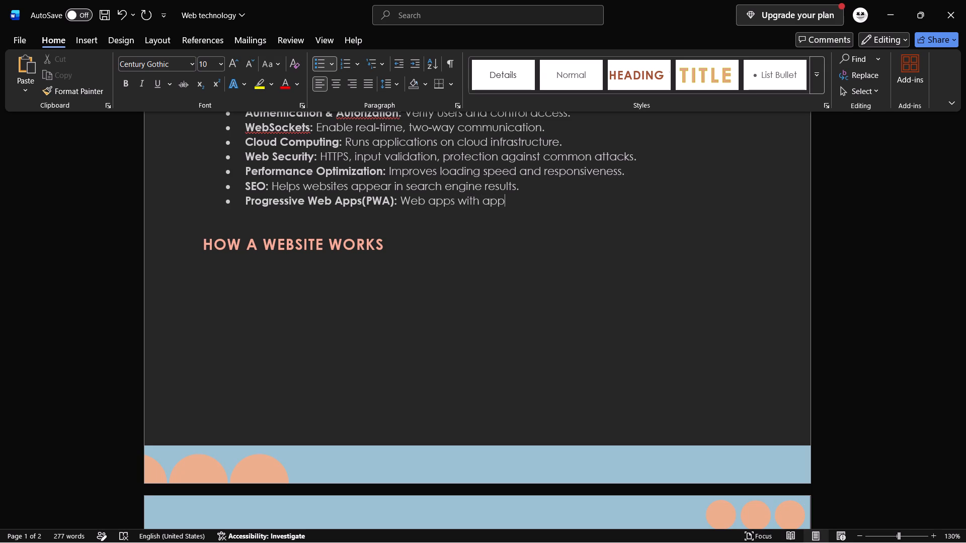
{"action": "type", "text": "-like feature"}
{"action": "key", "text": "s"}
{"action": "key", "text": "period"}
Add a new bullet below Progressive Web Apps with the bold label "WebAssembly:".
{"action": "key", "text": "Return"}
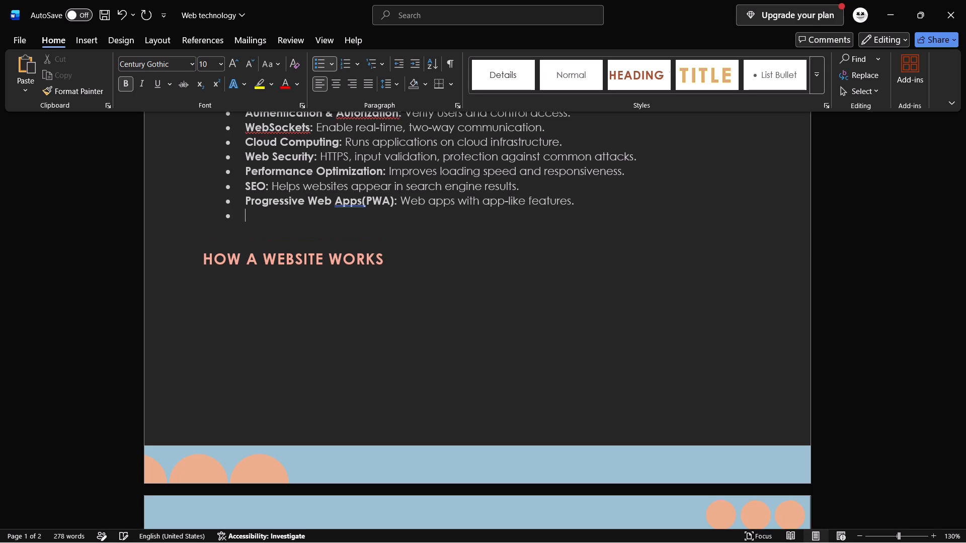
{"action": "type", "text": "We"}
{"action": "key", "text": "b"}
{"action": "type", "text": "Ass"}
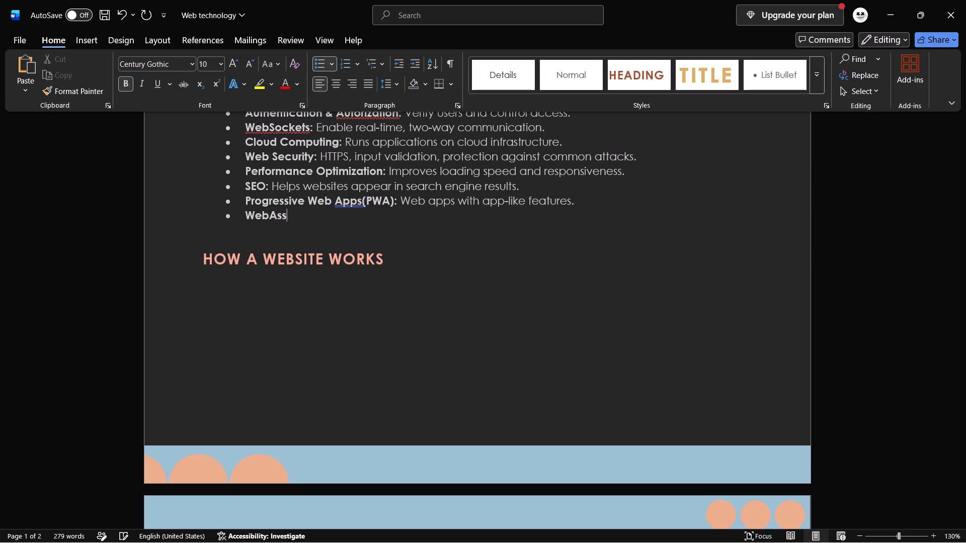
{"action": "type", "text": "embly"}
{"action": "type", "text": ":"}
{"action": "key", "text": "space"}
Describe WebAssembly in non-bold text as "Runs supported compiled code in web environments.".
{"action": "key", "text": "ctrl+b"}
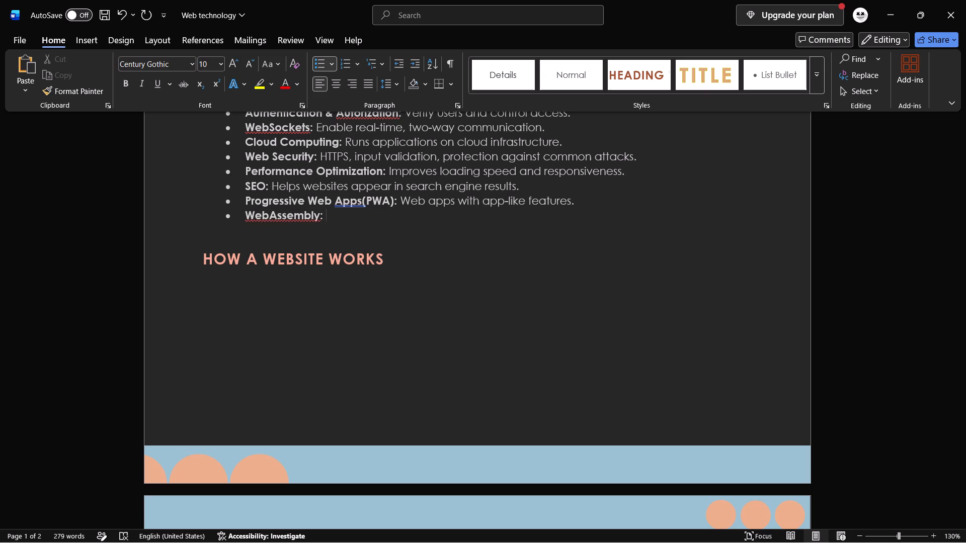
{"action": "key", "text": "shift+r"}
{"action": "type", "text": "uns support"}
{"action": "type", "text": "ed compiled"}
{"action": "key", "text": "space"}
{"action": "type", "text": "code"}
{"action": "key", "text": "space"}
{"action": "type", "text": "in web enviroment"}
{"action": "key", "text": "period"}
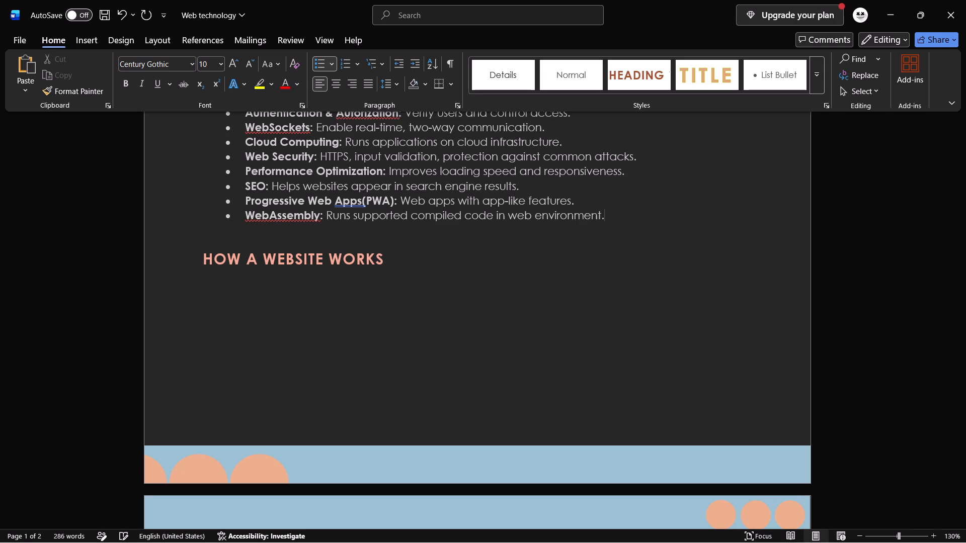
{"action": "key", "text": "BackSpace"}
{"action": "type", "text": "s,"}
{"action": "key", "text": "BackSpace"}
{"action": "key", "text": "period"}
Insert a 1x1 table on the blank line below the How a Website Works heading.
{"action": "scroll", "coordinate": [180, 193], "scroll_direction": "down", "scroll_amount": 2}
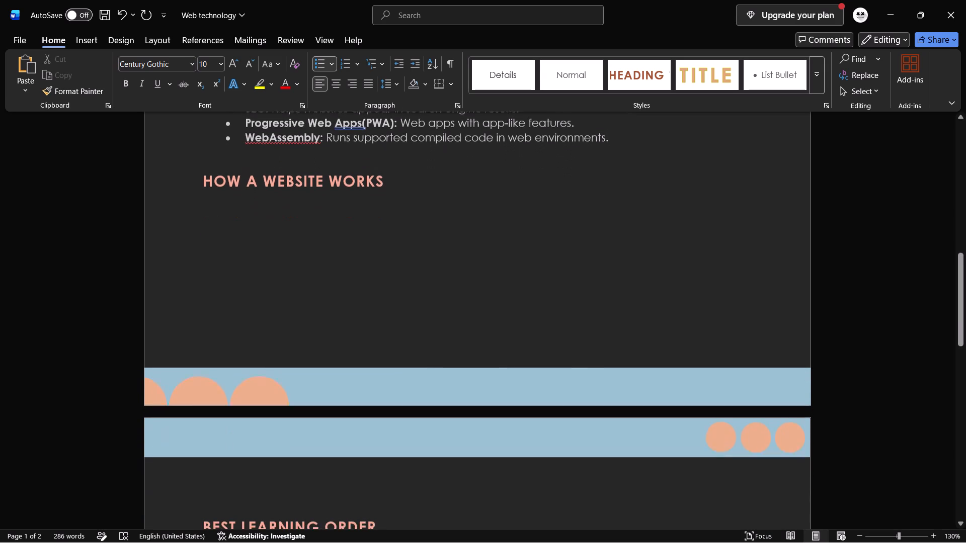
{"action": "scroll", "coordinate": [315, 194], "scroll_direction": "down", "scroll_amount": 1}
{"action": "left_click", "coordinate": [401, 137]}
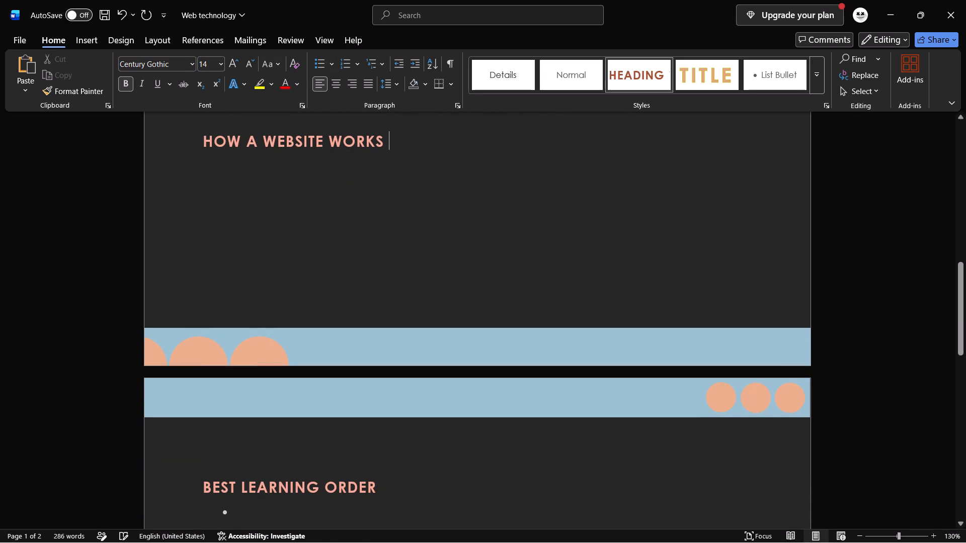
{"action": "left_click", "coordinate": [274, 166]}
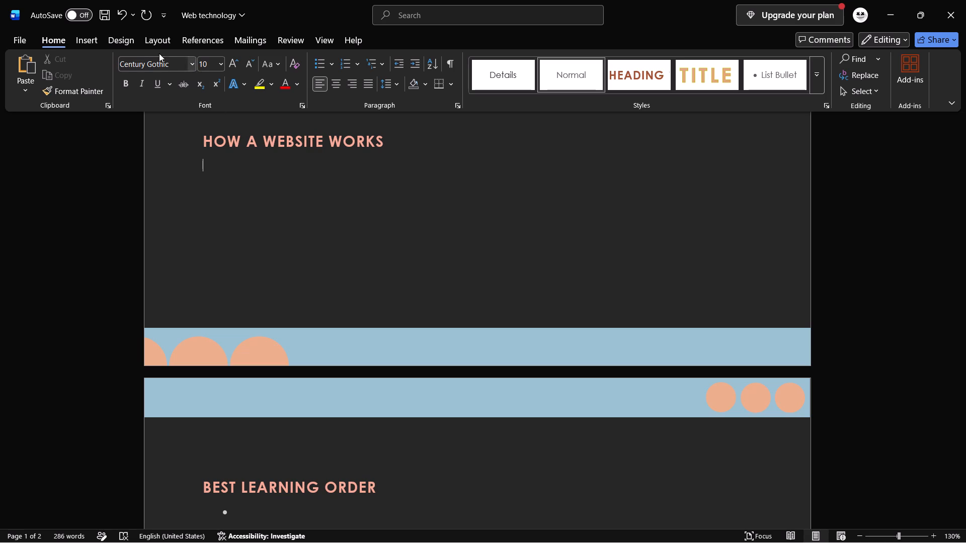
{"action": "left_click", "coordinate": [96, 39]}
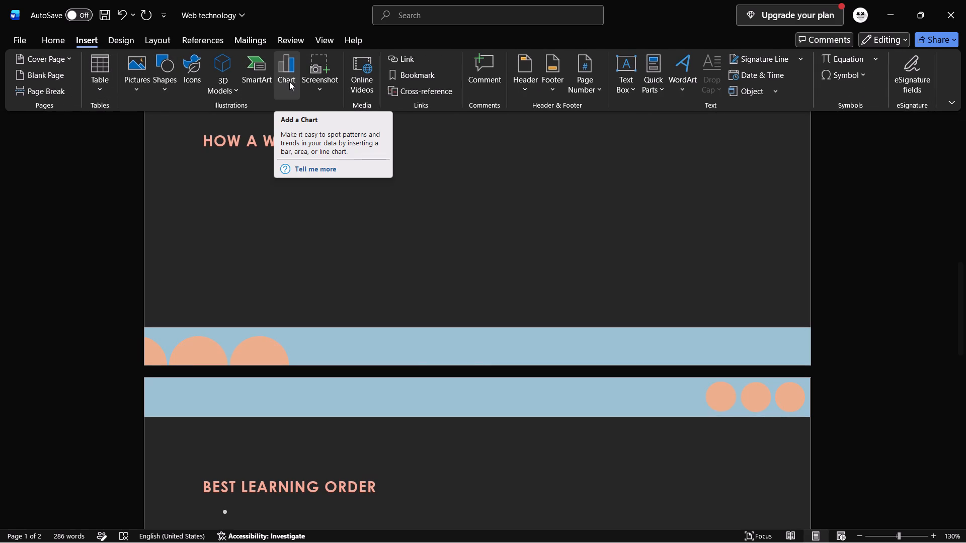
{"action": "left_click", "coordinate": [99, 71]}
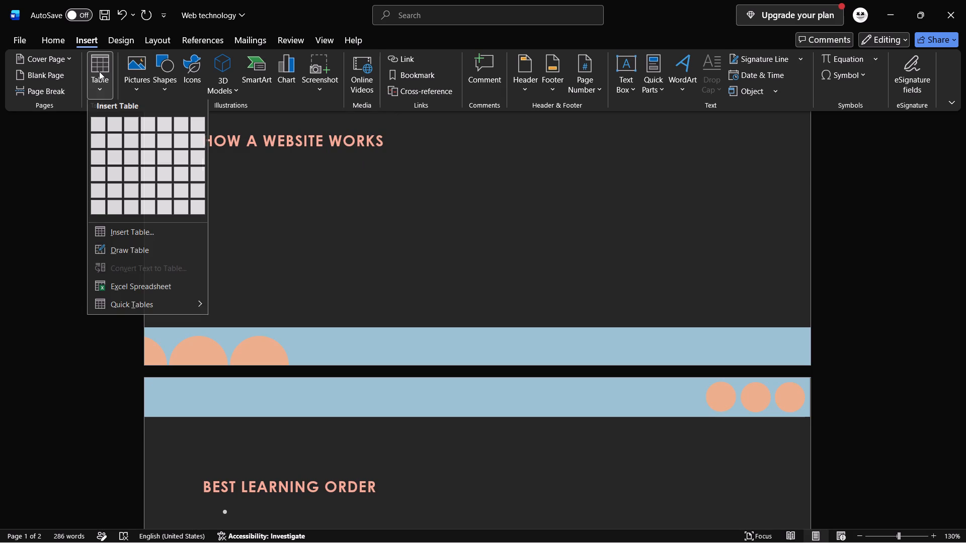
{"action": "left_click", "coordinate": [97, 125]}
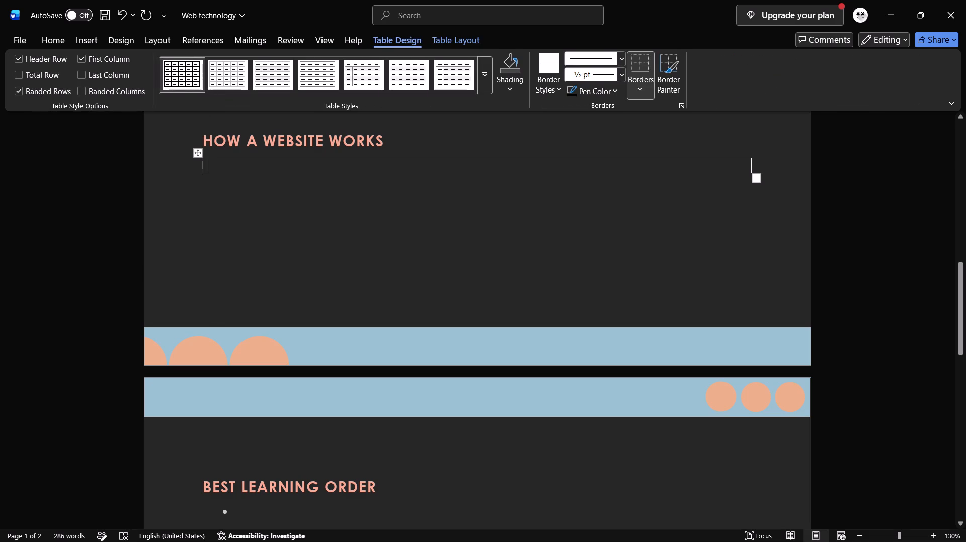
Make the table a little over twice as tall and move its left border inward to beneath the word "Website" in the heading.
{"action": "left_click_drag", "start_coordinate": [754, 178], "coordinate": [754, 193]}
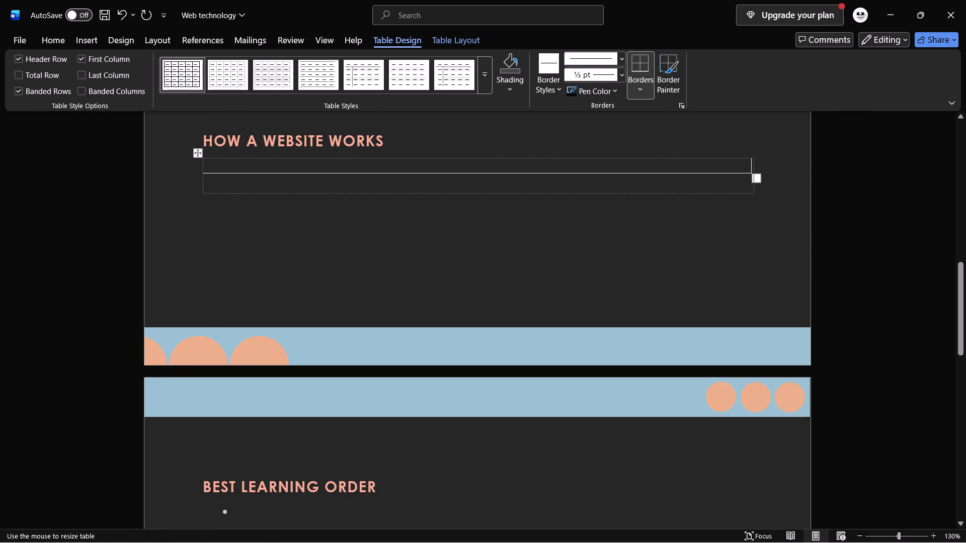
{"action": "left_click_drag", "start_coordinate": [754, 193], "coordinate": [754, 195]}
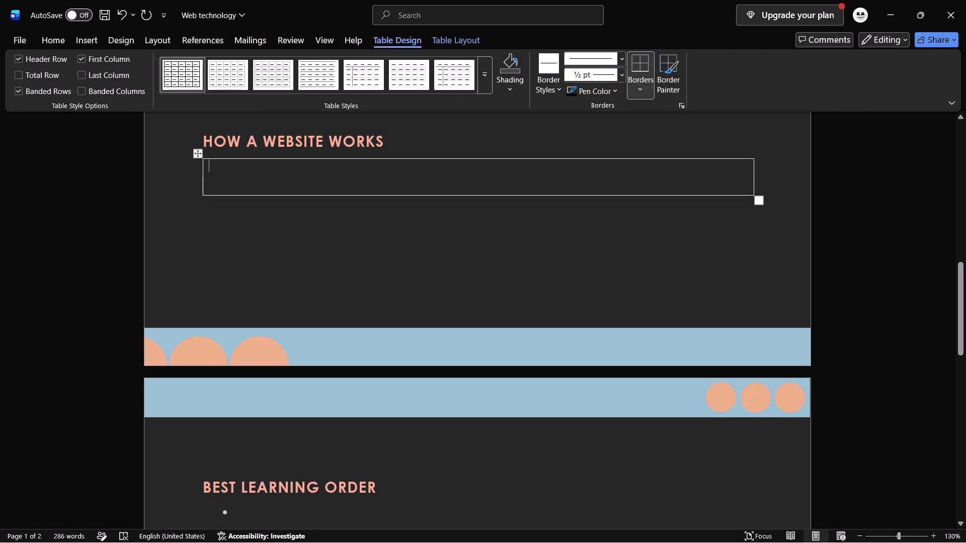
{"action": "left_click", "coordinate": [370, 172]}
{"action": "left_click_drag", "start_coordinate": [203, 173], "coordinate": [262, 174]}
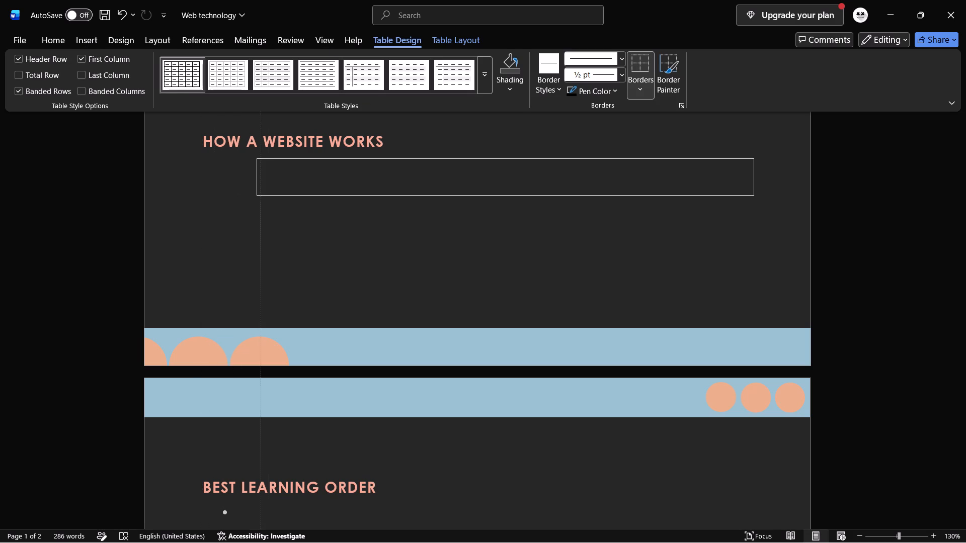
{"action": "left_click_drag", "start_coordinate": [262, 174], "coordinate": [310, 184]}
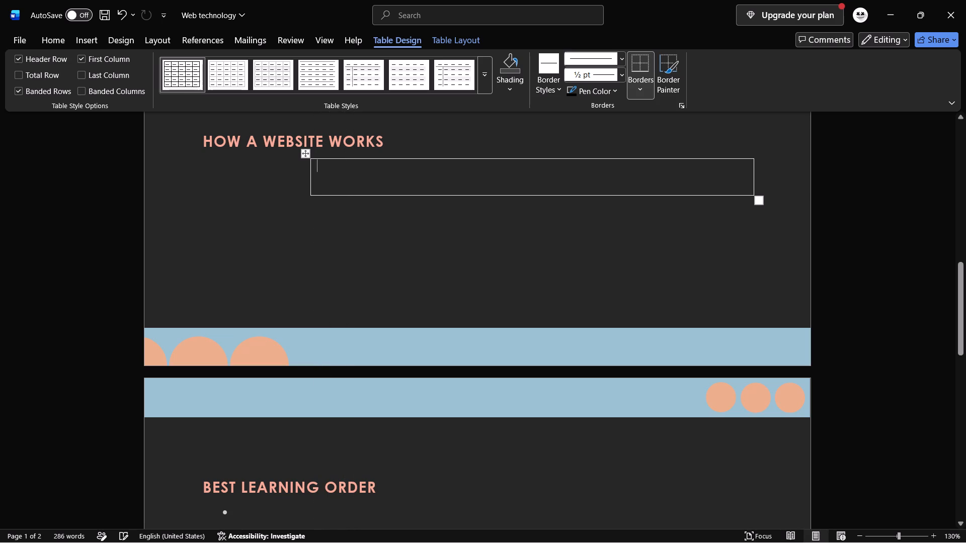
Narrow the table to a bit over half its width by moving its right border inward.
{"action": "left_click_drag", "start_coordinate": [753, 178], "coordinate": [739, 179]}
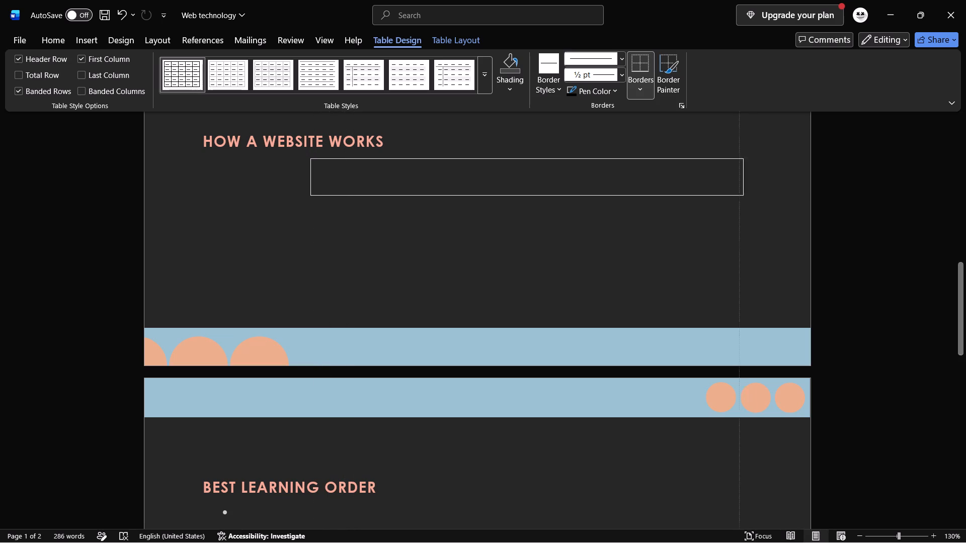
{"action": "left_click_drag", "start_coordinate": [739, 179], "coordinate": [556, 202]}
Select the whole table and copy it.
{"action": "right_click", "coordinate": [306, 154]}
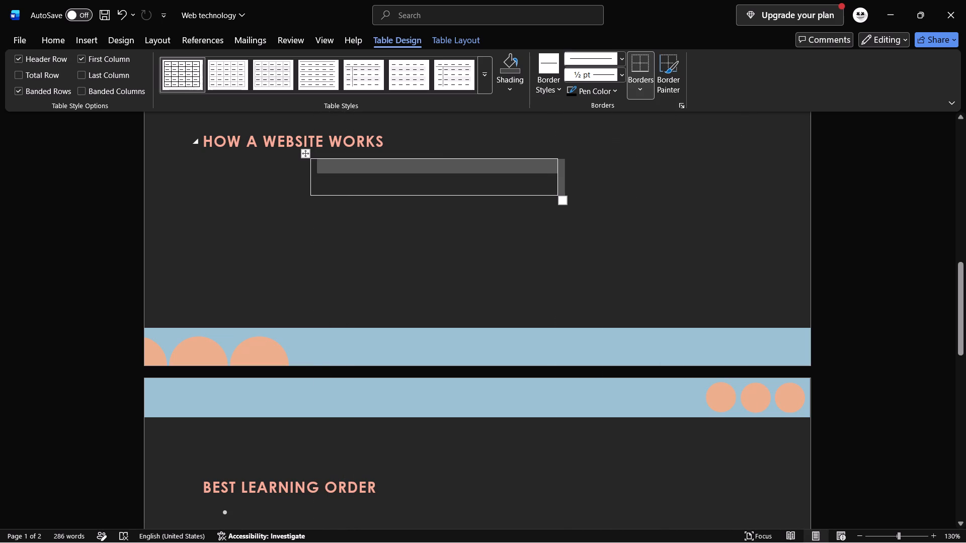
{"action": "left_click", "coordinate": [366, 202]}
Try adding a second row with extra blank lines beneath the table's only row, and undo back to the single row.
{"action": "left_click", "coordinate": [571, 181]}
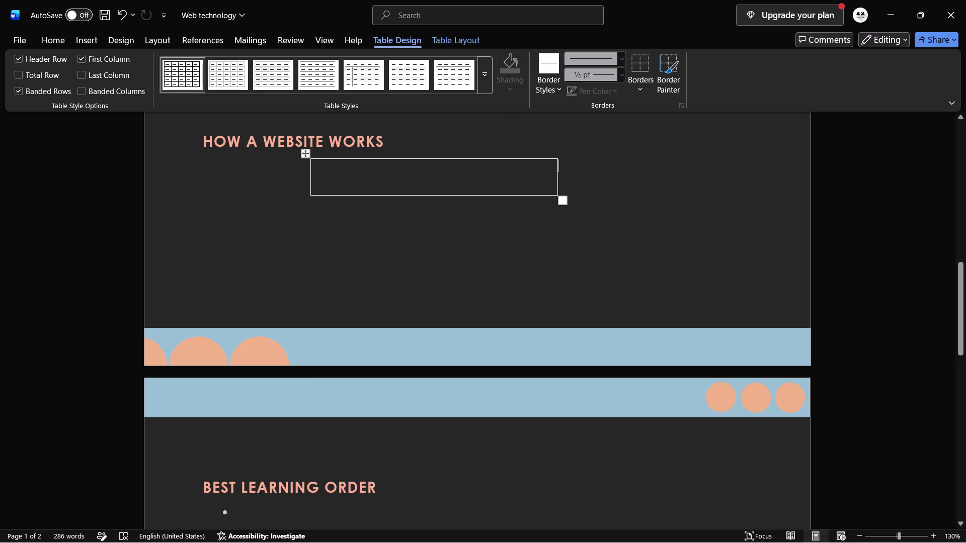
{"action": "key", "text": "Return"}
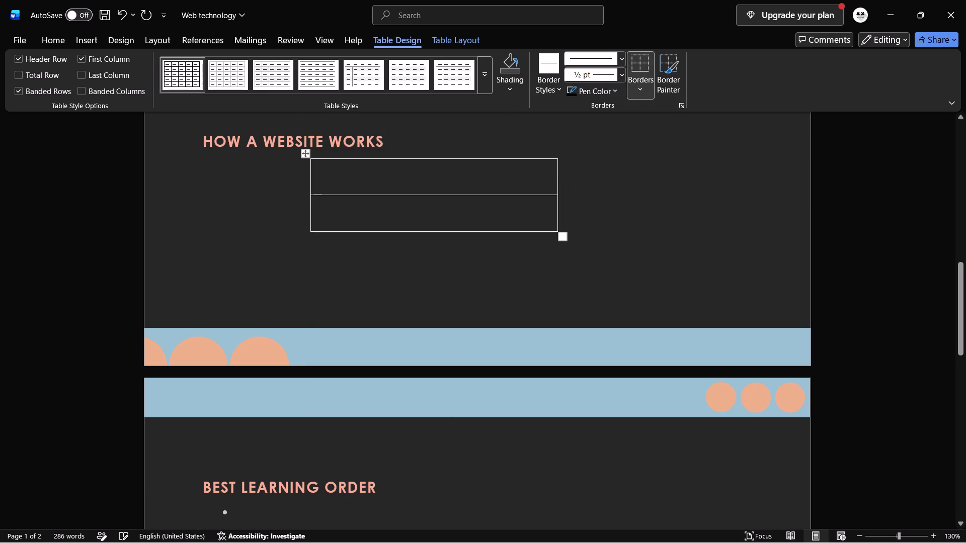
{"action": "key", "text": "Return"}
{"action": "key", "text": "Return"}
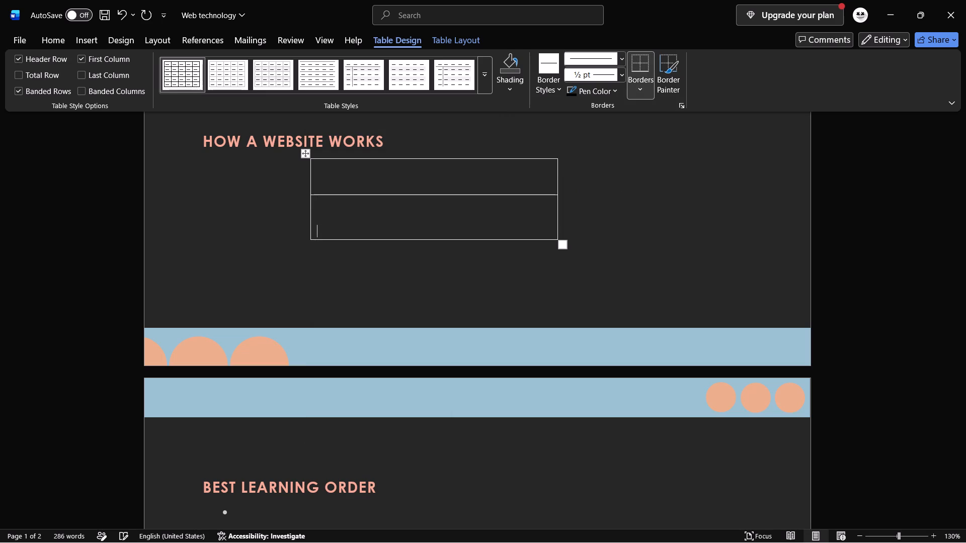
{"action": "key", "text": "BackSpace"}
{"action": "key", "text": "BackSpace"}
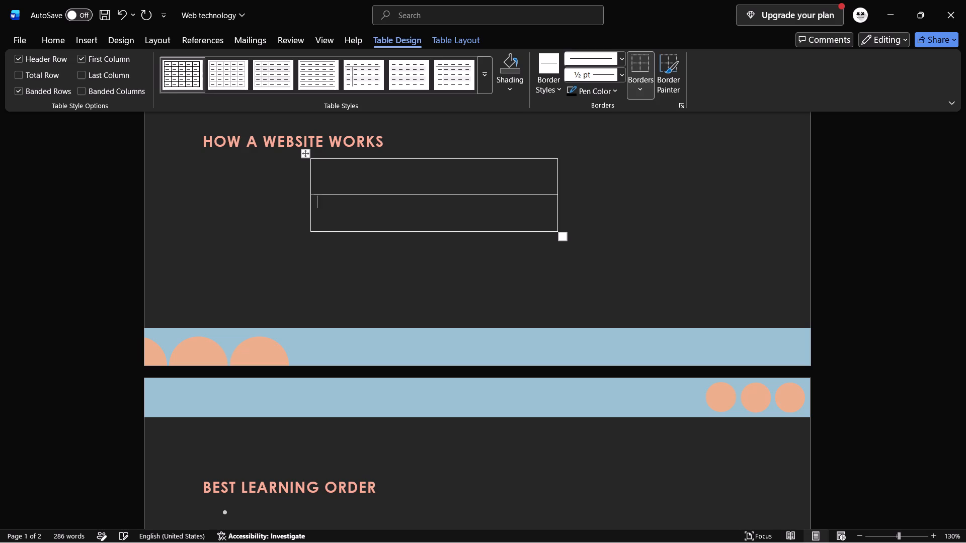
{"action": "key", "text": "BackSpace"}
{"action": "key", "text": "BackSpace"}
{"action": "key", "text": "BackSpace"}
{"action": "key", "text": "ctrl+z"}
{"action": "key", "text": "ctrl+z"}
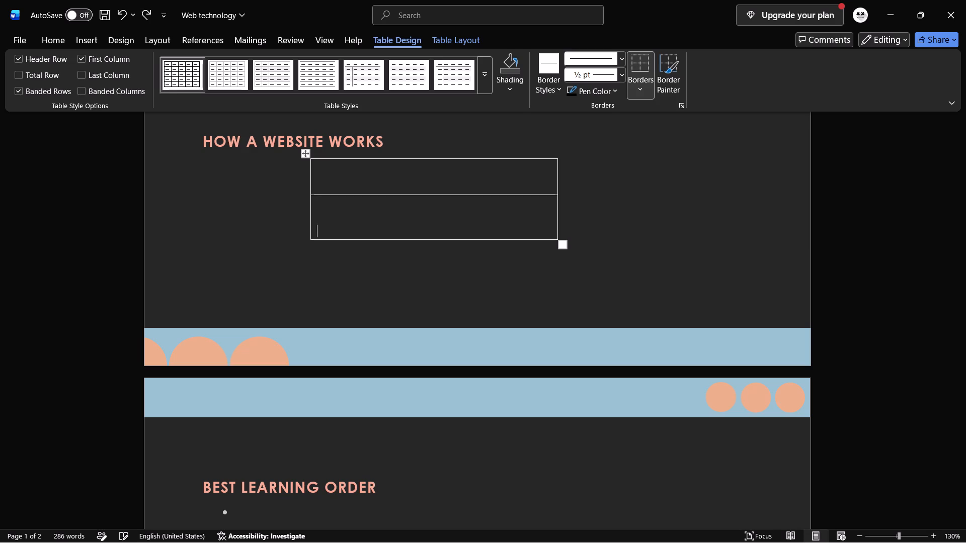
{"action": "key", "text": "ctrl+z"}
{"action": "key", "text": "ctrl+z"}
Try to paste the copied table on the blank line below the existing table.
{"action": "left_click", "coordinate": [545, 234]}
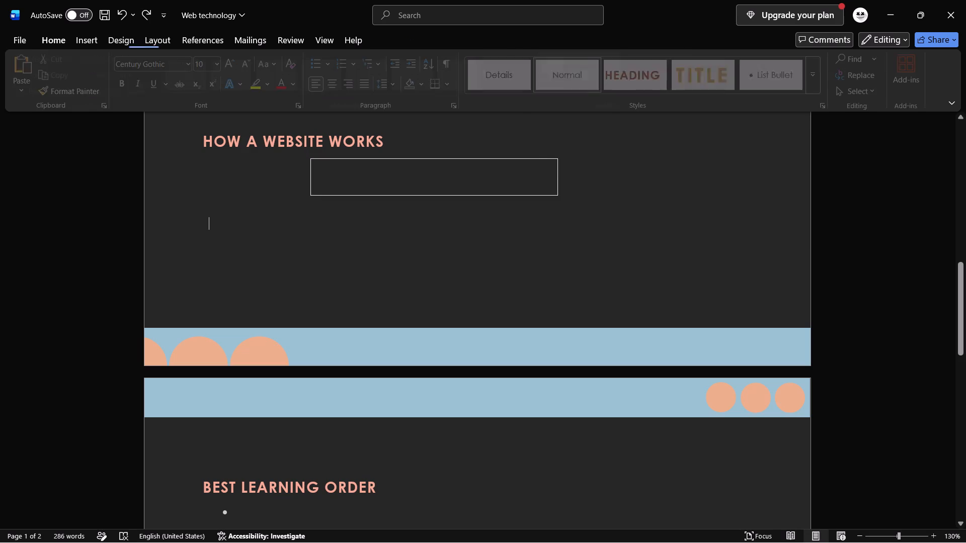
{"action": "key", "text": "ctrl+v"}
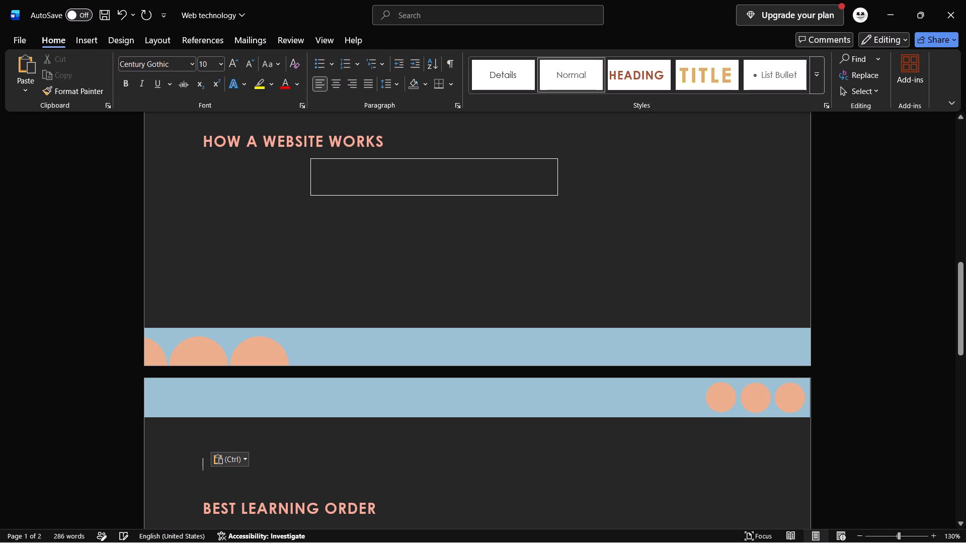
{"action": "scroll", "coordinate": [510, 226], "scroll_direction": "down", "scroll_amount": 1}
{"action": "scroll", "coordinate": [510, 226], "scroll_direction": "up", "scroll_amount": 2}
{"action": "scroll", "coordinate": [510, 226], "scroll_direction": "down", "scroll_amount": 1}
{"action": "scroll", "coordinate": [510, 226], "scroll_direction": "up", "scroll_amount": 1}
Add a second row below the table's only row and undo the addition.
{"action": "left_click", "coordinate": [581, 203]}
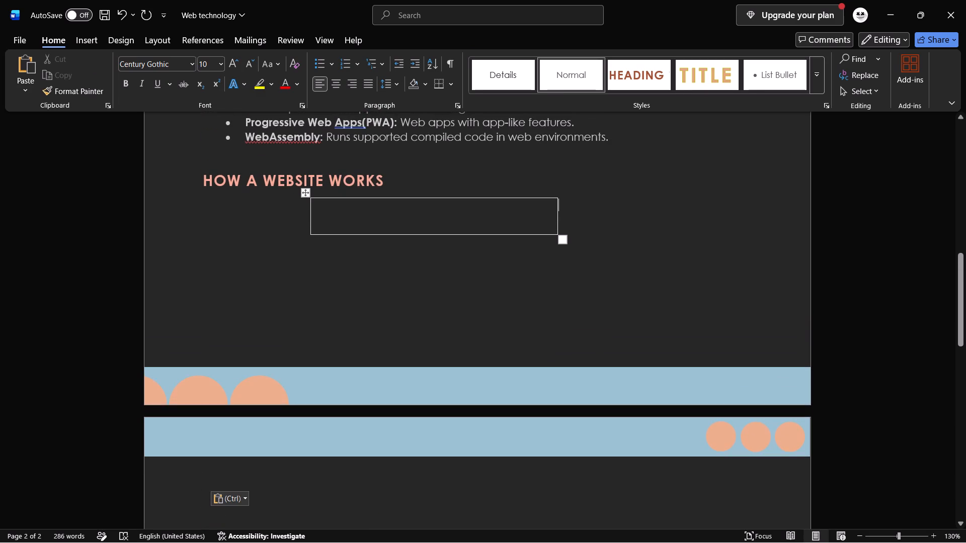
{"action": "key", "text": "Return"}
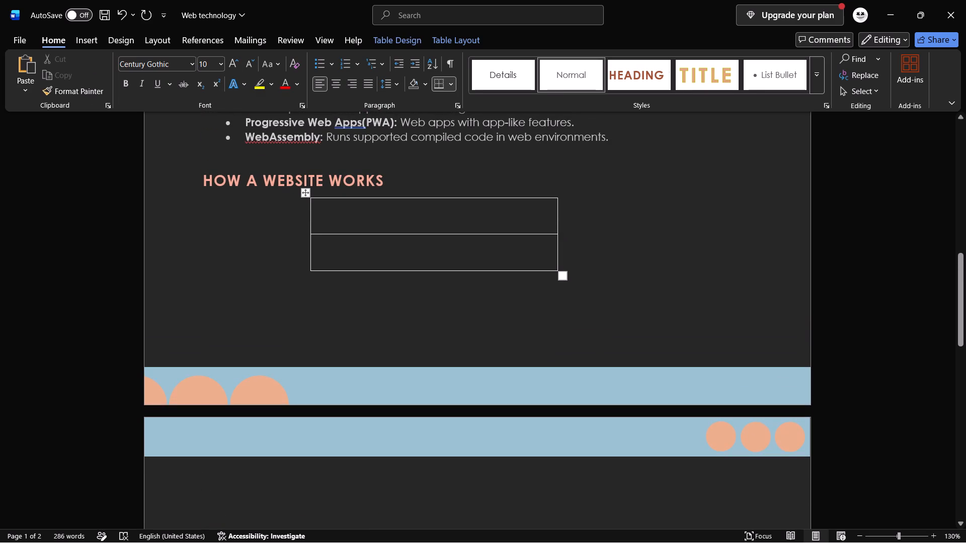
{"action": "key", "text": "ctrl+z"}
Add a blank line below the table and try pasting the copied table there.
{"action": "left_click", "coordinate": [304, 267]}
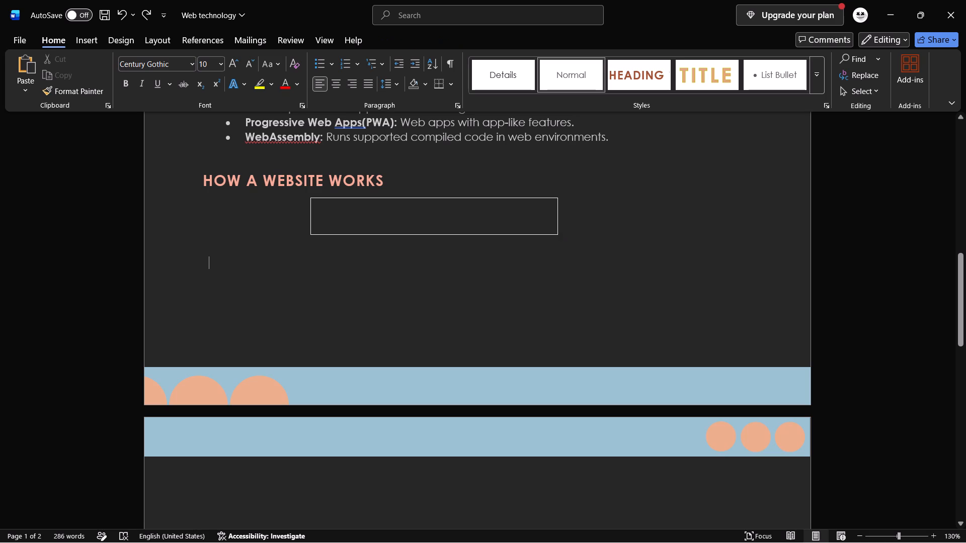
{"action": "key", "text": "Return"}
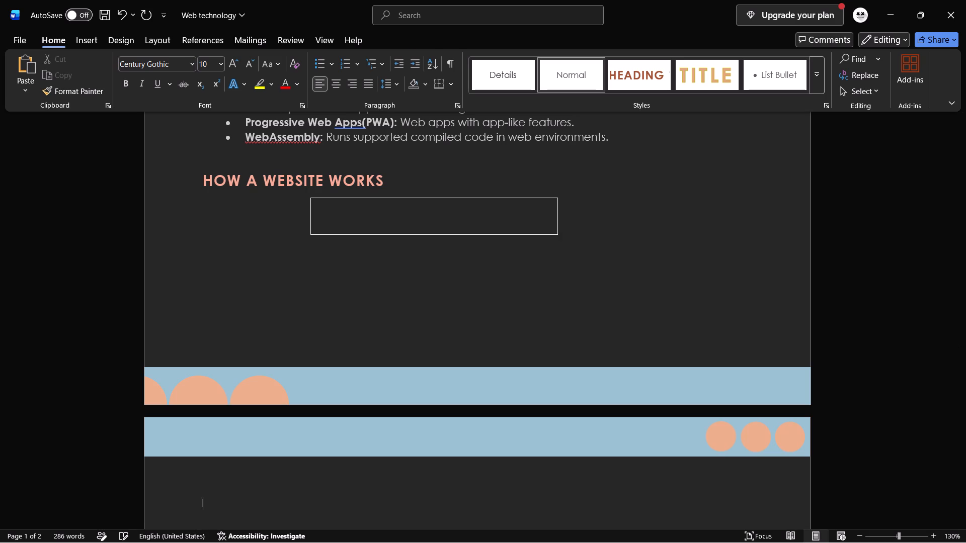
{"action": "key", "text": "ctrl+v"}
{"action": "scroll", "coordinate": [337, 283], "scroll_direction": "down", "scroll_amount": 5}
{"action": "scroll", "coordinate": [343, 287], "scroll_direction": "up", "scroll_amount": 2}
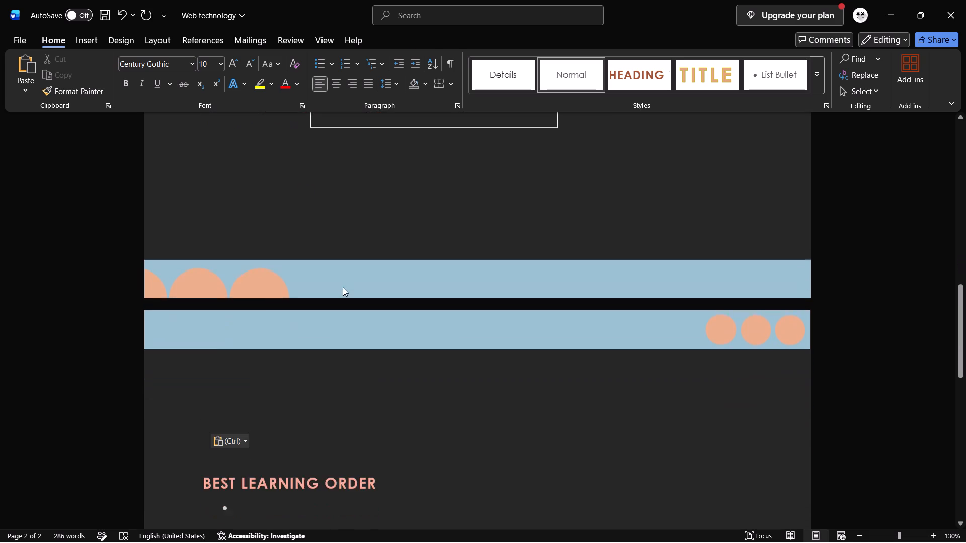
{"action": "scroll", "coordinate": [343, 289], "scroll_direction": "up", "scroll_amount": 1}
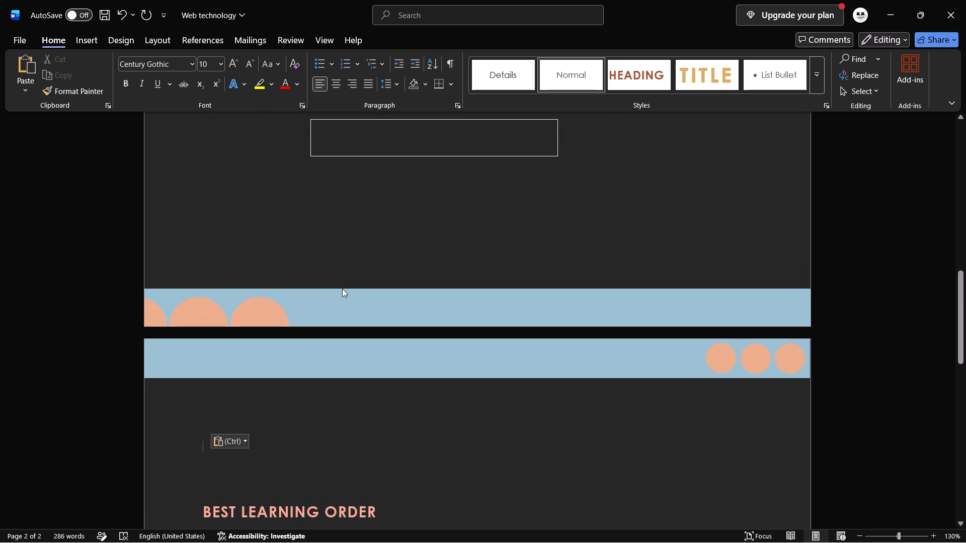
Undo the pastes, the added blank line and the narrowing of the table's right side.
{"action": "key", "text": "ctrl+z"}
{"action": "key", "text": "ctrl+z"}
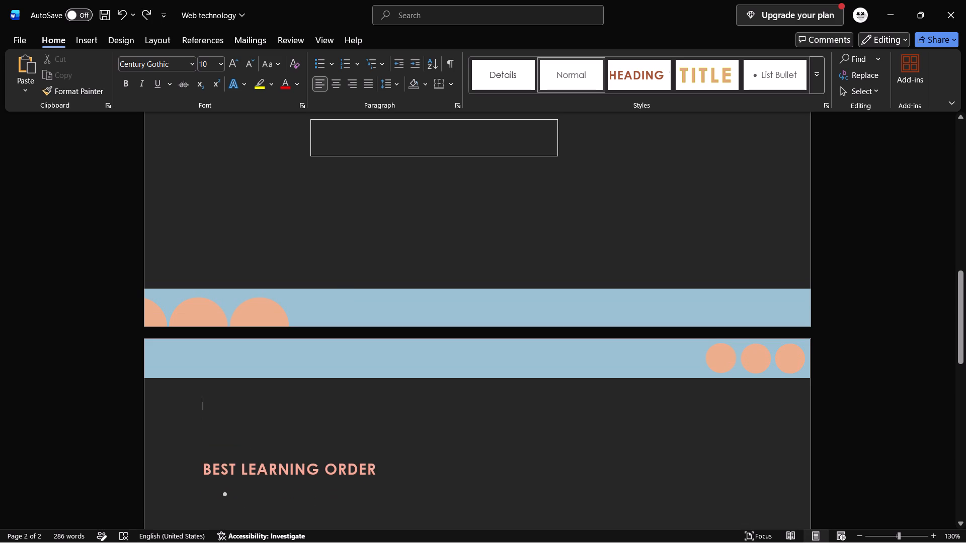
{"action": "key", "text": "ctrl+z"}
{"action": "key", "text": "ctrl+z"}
Narrow the table to roughly half its width by moving its right border inward.
{"action": "scroll", "coordinate": [381, 259], "scroll_direction": "up", "scroll_amount": 1}
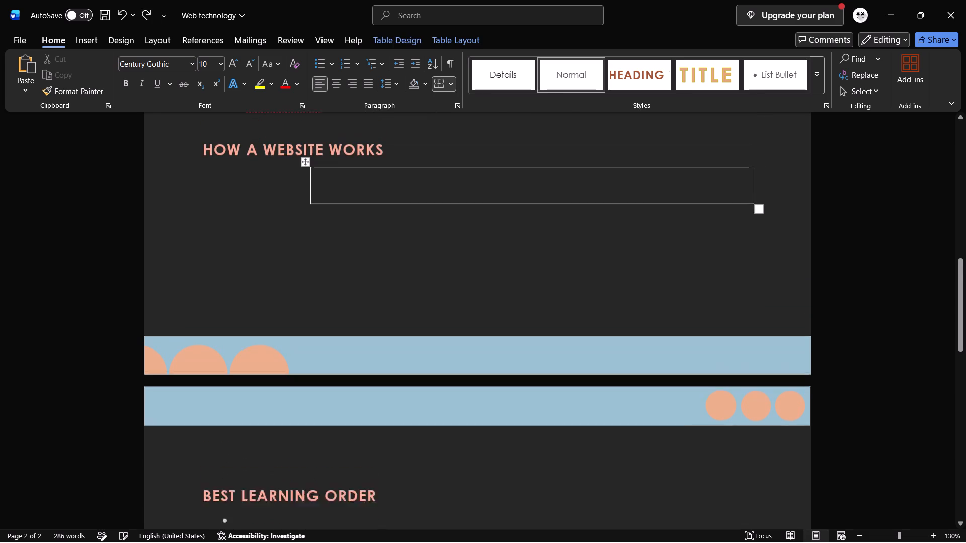
{"action": "scroll", "coordinate": [381, 259], "scroll_direction": "up", "scroll_amount": 2}
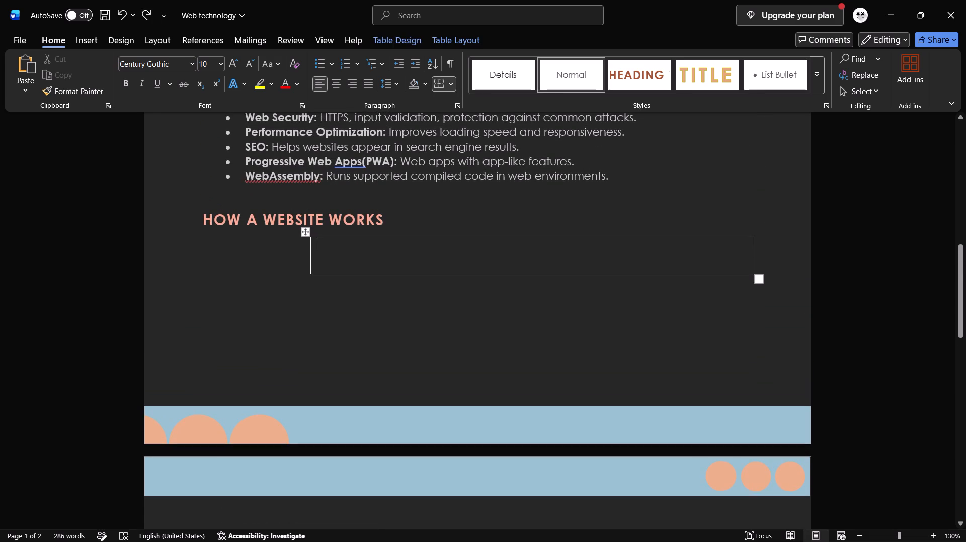
{"action": "left_click_drag", "start_coordinate": [753, 259], "coordinate": [691, 267]}
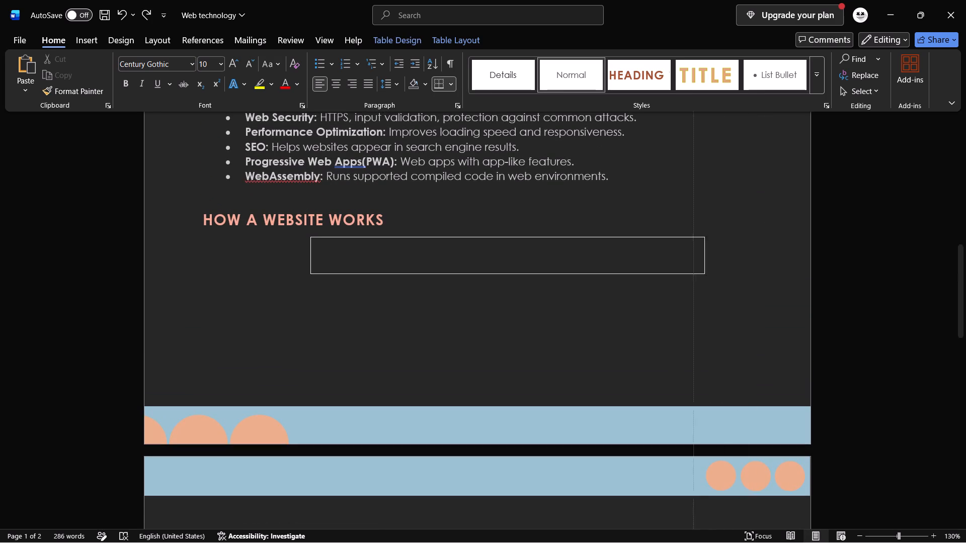
{"action": "left_click_drag", "start_coordinate": [691, 267], "coordinate": [550, 277]}
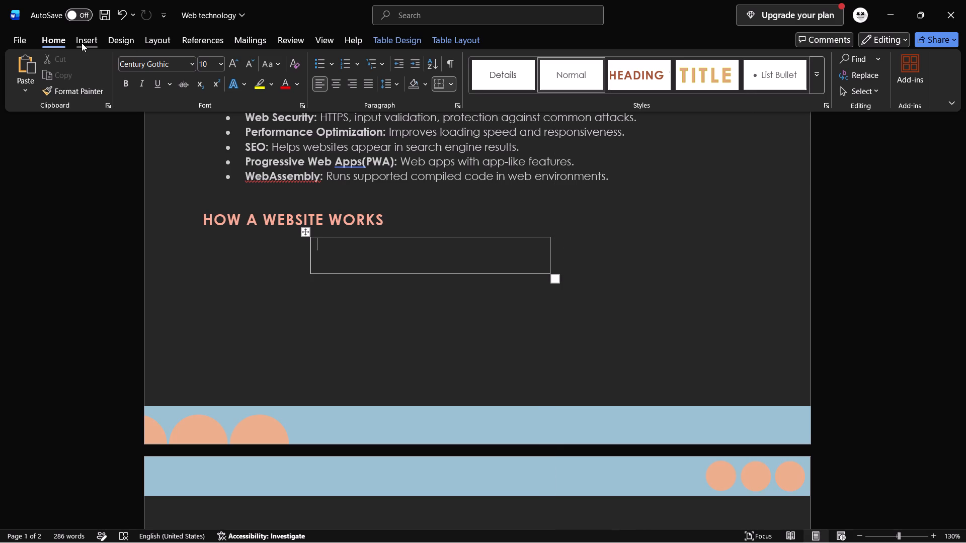
Center-align the text in the table cell under How a Website Works.
{"action": "left_click", "coordinate": [335, 86]}
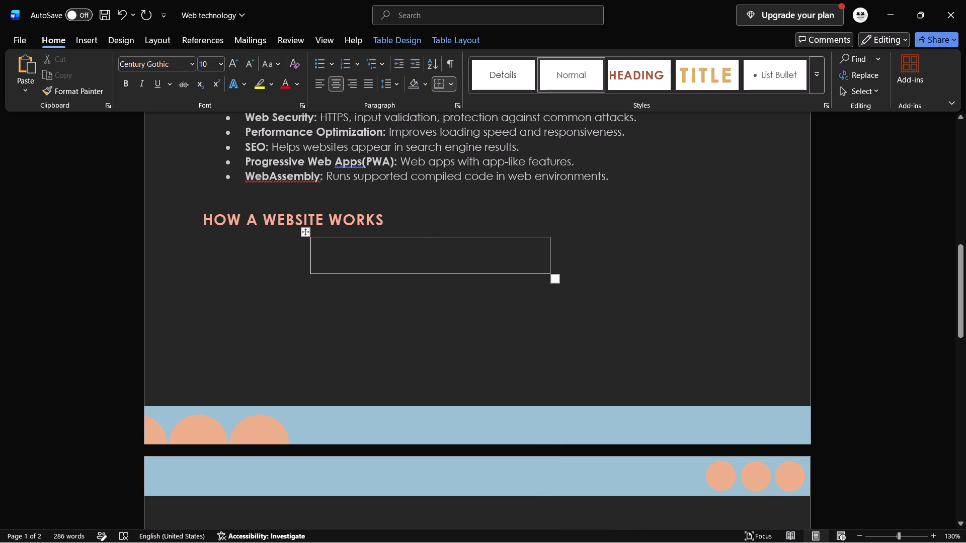
Enter the text "Fronted / Browser" in the table cell under How a Website Works.
{"action": "key", "text": "shift+f"}
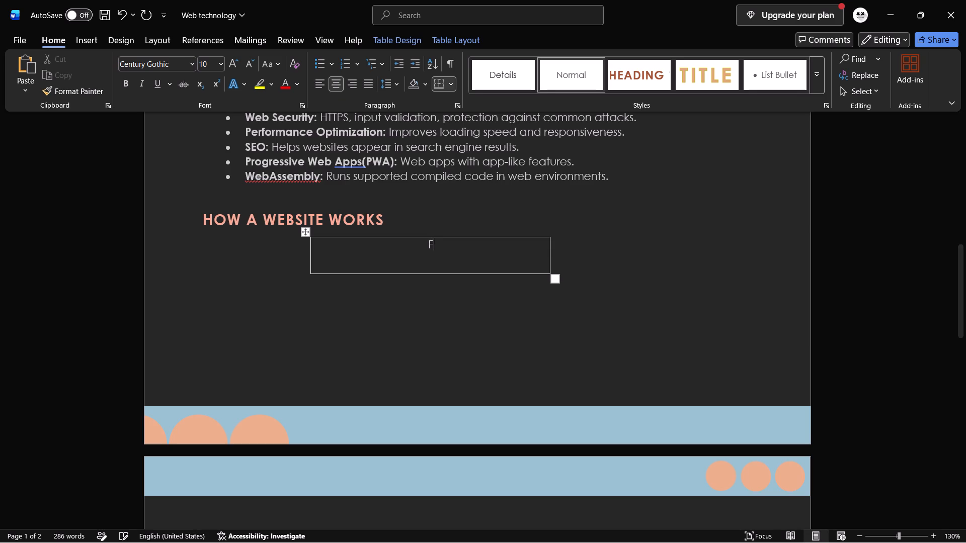
{"action": "type", "text": "ron"}
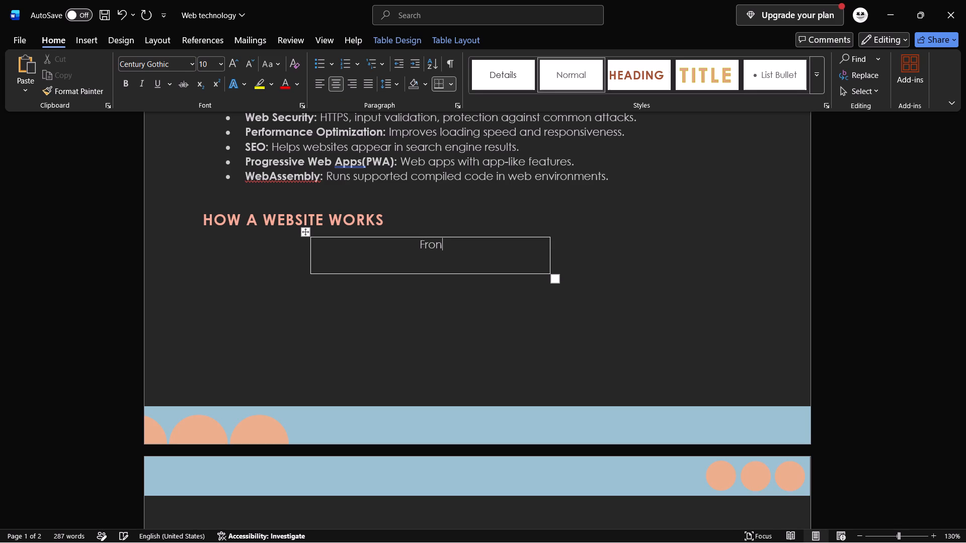
{"action": "type", "text": "ted"}
{"action": "key", "text": "space"}
{"action": "type", "text": "/"}
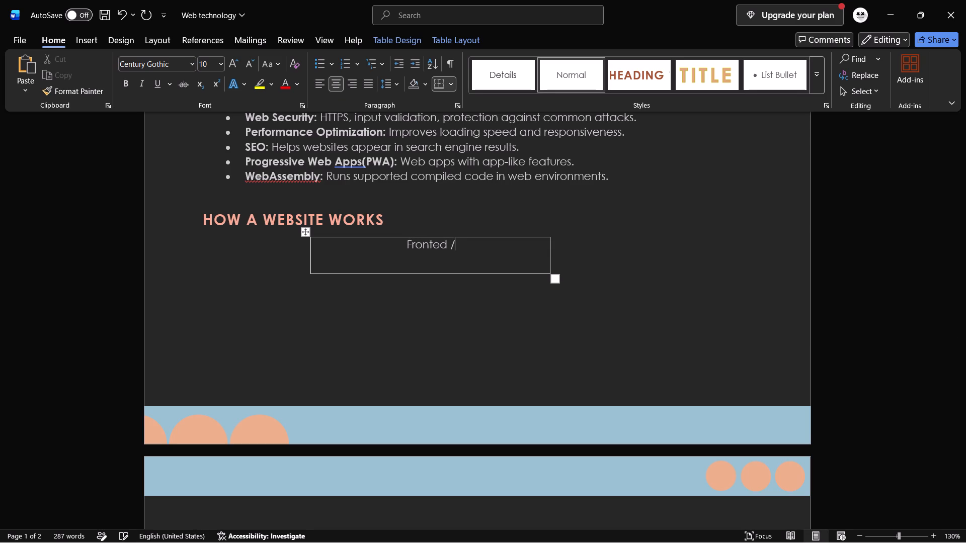
{"action": "key", "text": "shift+b"}
{"action": "key", "text": "r"}
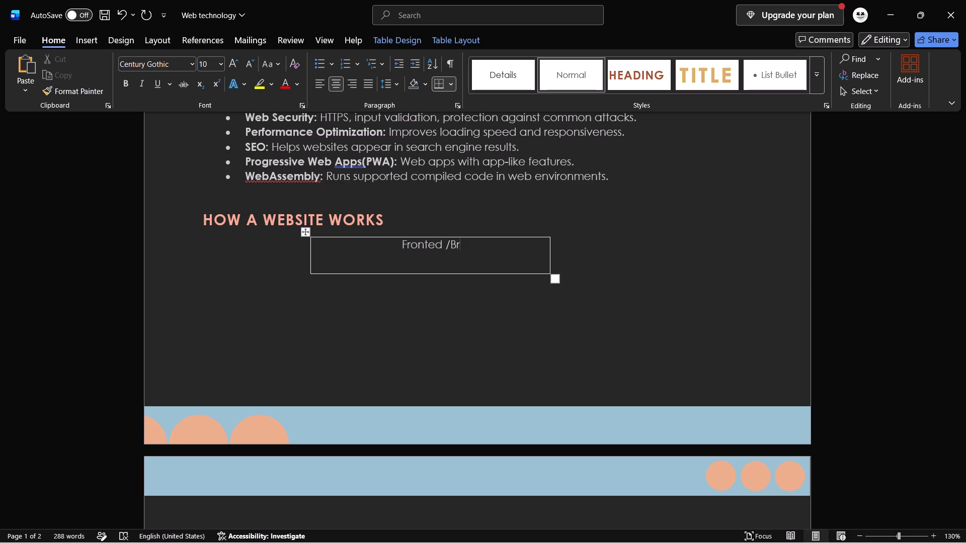
{"action": "key", "text": "o"}
{"action": "type", "text": "wser"}
{"action": "key", "text": "Left"}
{"action": "key", "text": "Left"}
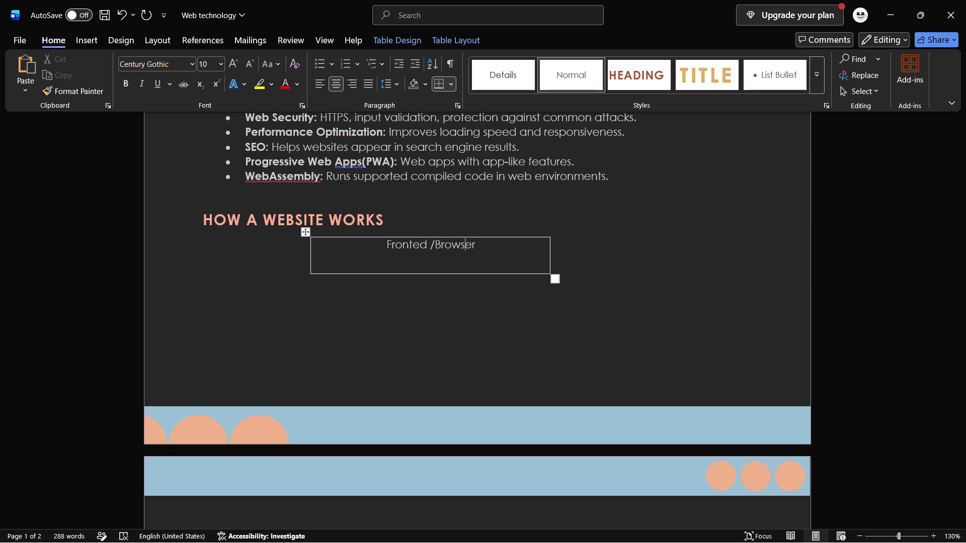
{"action": "key", "text": "Left"}
{"action": "key", "text": "Left"}
{"action": "key", "text": "Left"}
{"action": "key", "text": "Left"}
{"action": "key", "text": "Left"}
{"action": "key", "text": "space"}
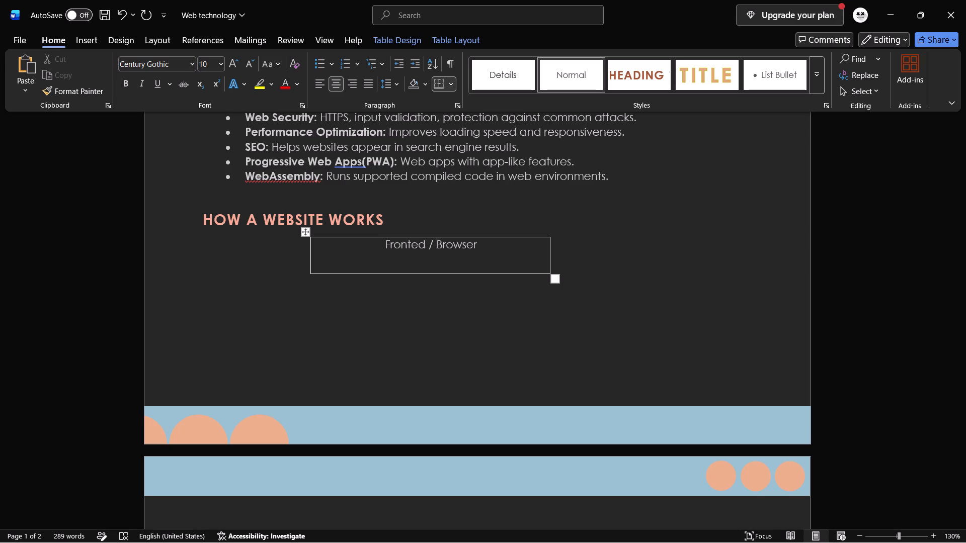
Make the "Fronted / Browser" text in the cell bold.
{"action": "left_click_drag", "start_coordinate": [385, 245], "coordinate": [477, 248]}
{"action": "left_click", "coordinate": [130, 81]}
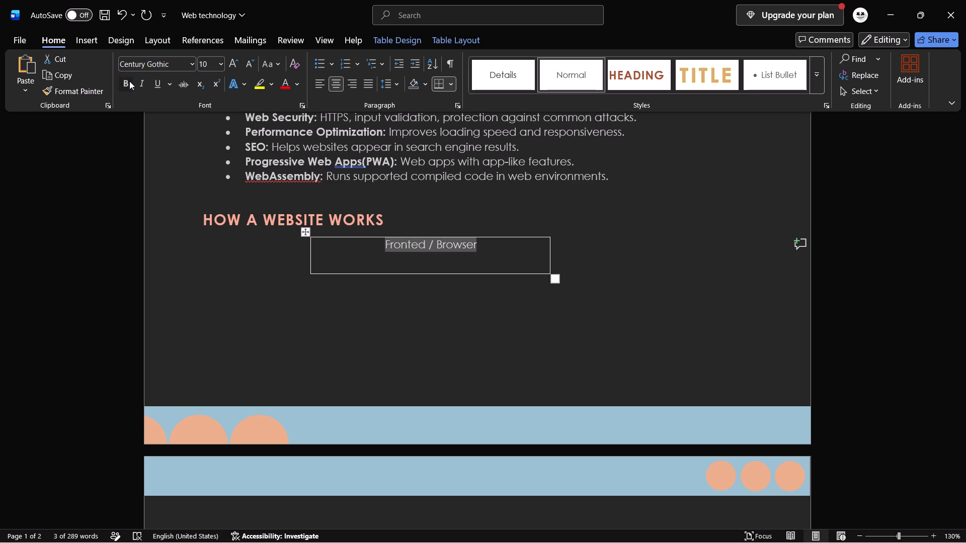
{"action": "left_click", "coordinate": [481, 241]}
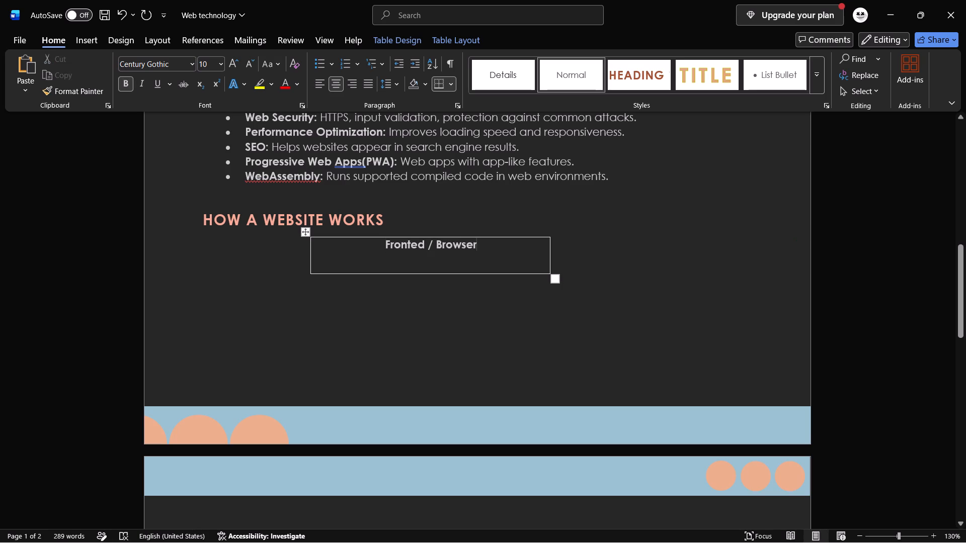
Add a second, non-bold line reading "HTML - CSS - JavaScript" under "Fronted / Browser" in the same cell.
{"action": "key", "text": "Return"}
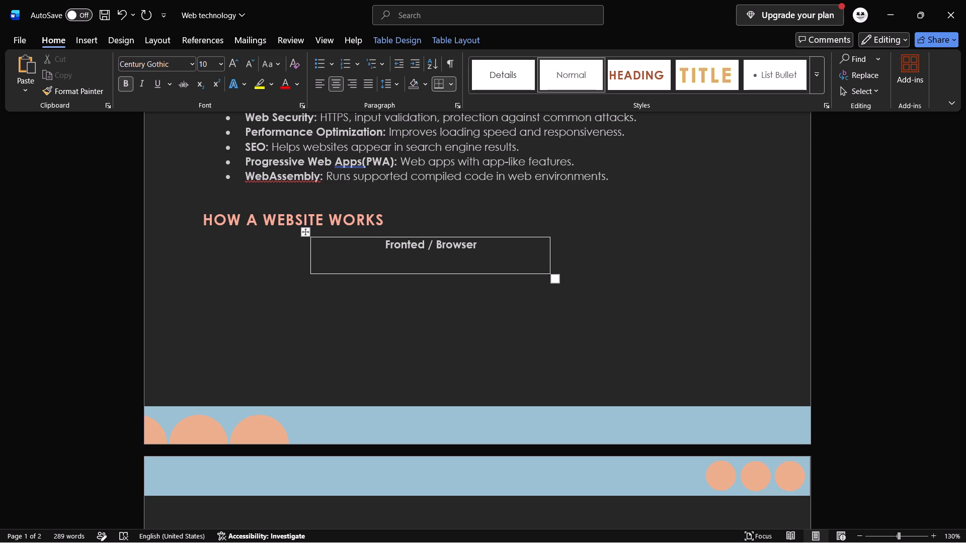
{"action": "key", "text": "shift+h"}
{"action": "key", "text": "BackSpace"}
{"action": "key", "text": "ctrl+b"}
{"action": "type", "text": "HTM"}
{"action": "key", "text": "shift+l"}
{"action": "key", "text": "space"}
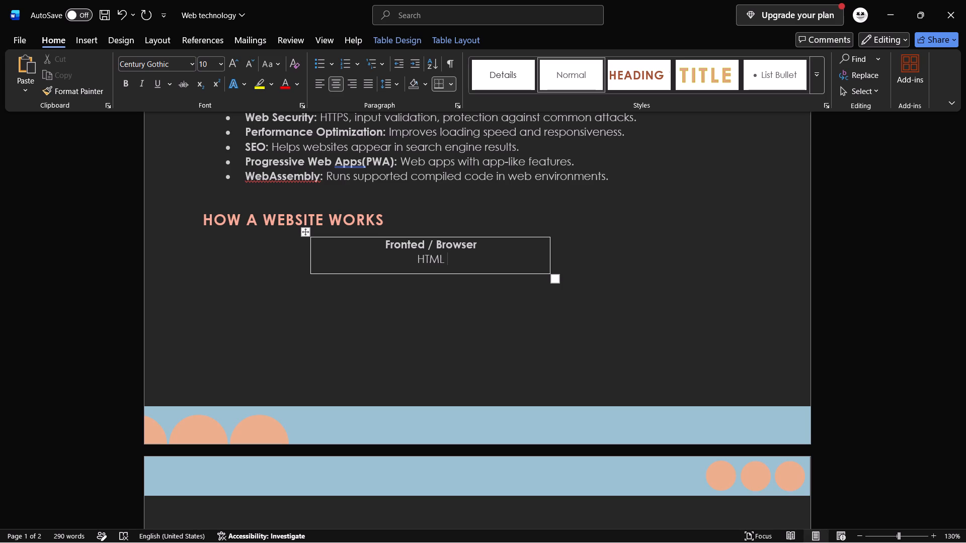
{"action": "key", "text": "apostrophe"}
{"action": "key", "text": "BackSpace"}
{"action": "key", "text": "period"}
{"action": "key", "text": "BackSpace"}
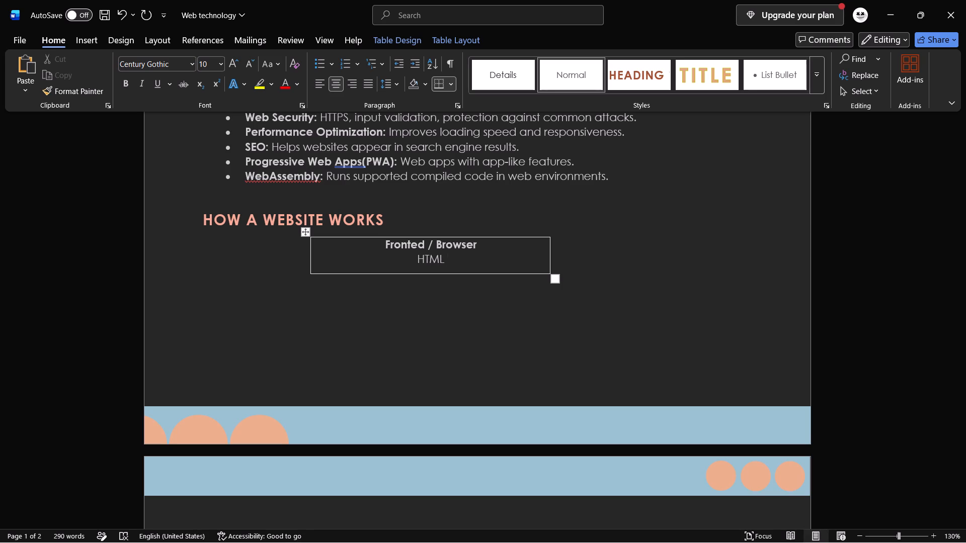
{"action": "key", "text": "minus"}
{"action": "key", "text": "space"}
{"action": "type", "text": "CSS"}
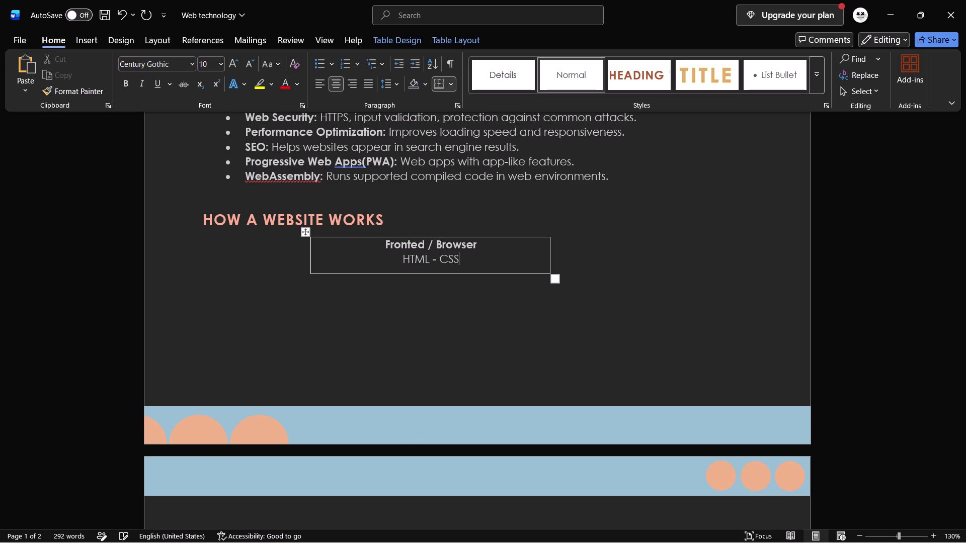
{"action": "key", "text": "space"}
{"action": "key", "text": "minus"}
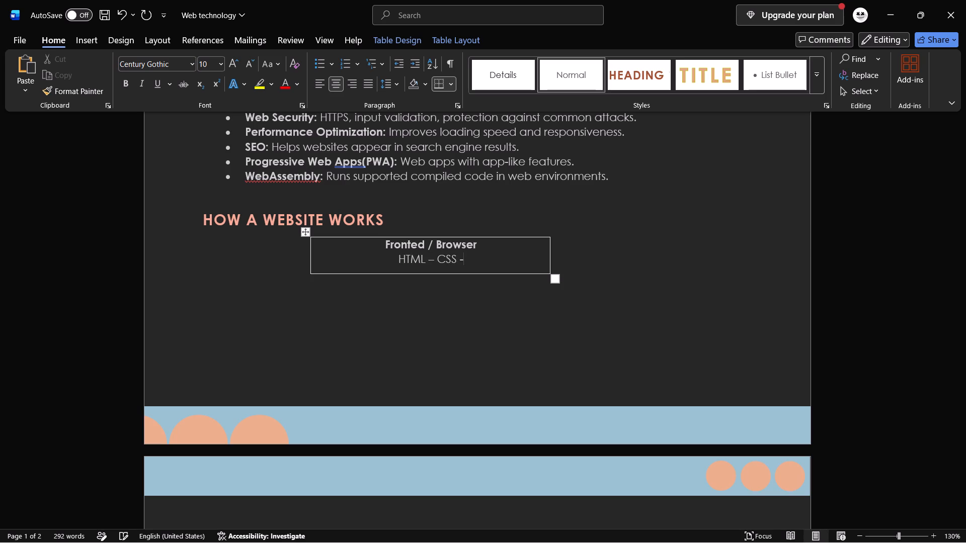
{"action": "key", "text": "space"}
{"action": "type", "text": "JA"}
{"action": "key", "text": "BackSpace"}
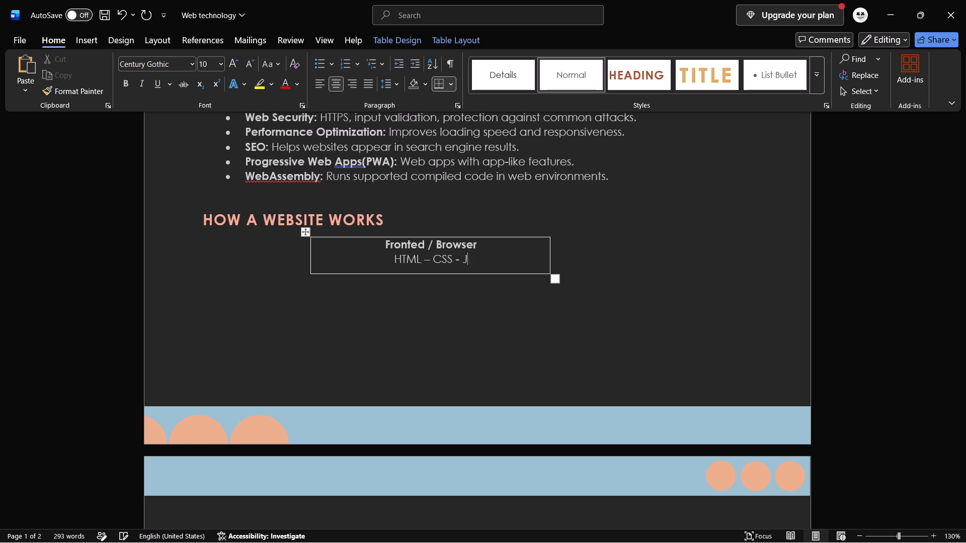
{"action": "type", "text": "ava"}
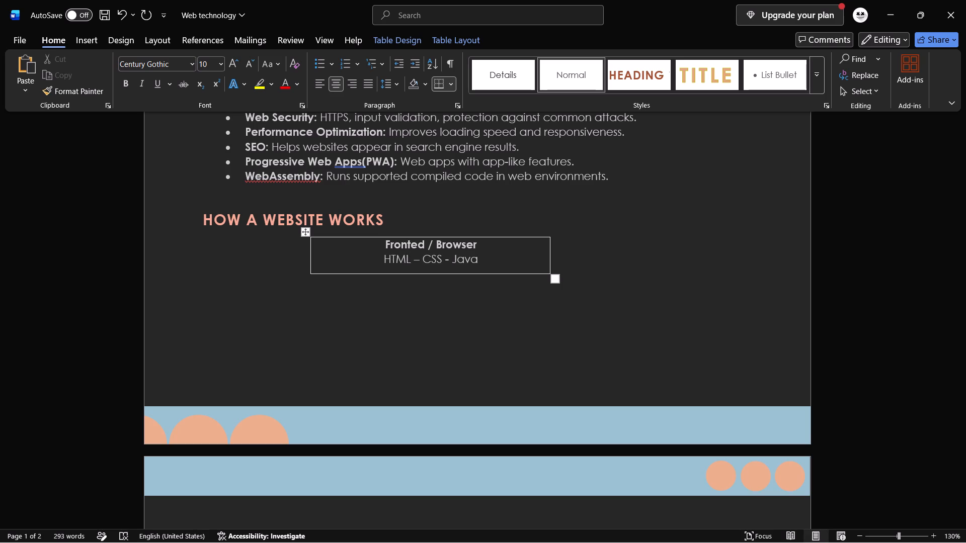
{"action": "type", "text": "Script"}
Insert a 1x1 table from the empty line below the Fronted / Browser box.
{"action": "left_click", "coordinate": [460, 333]}
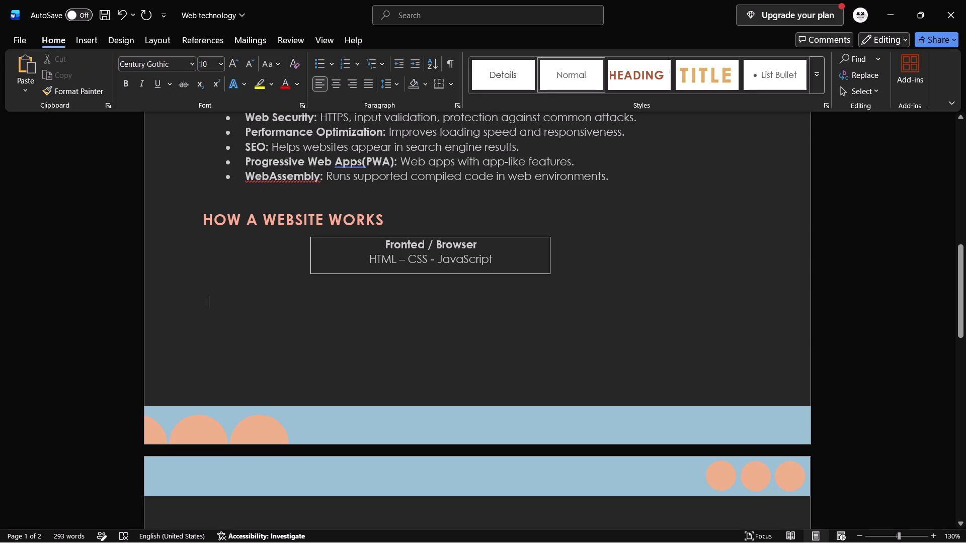
{"action": "left_click", "coordinate": [81, 39]}
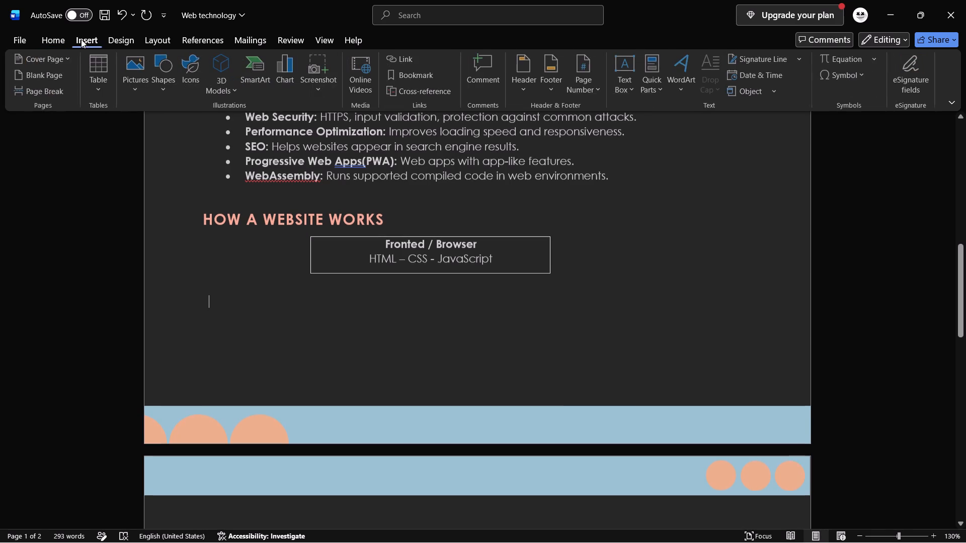
{"action": "left_click", "coordinate": [102, 77]}
{"action": "left_click", "coordinate": [95, 127]}
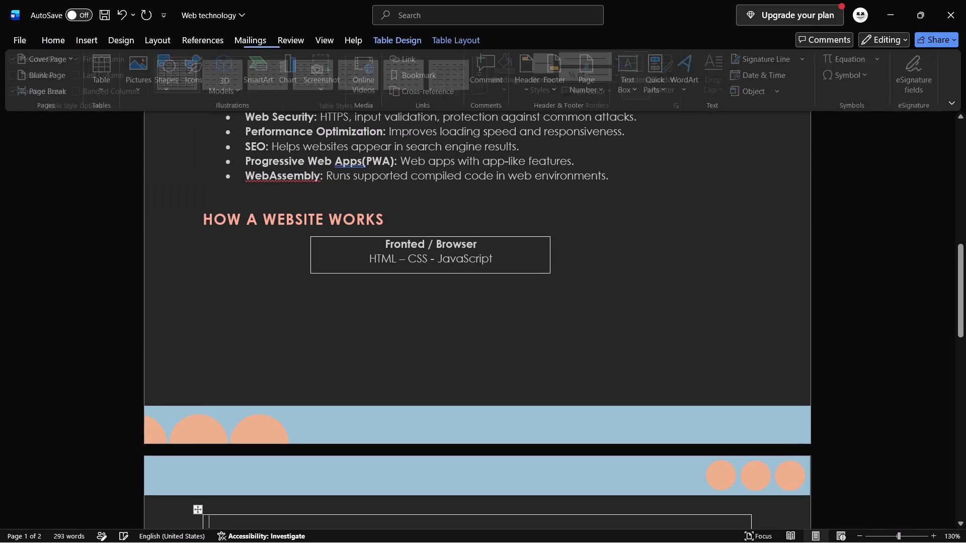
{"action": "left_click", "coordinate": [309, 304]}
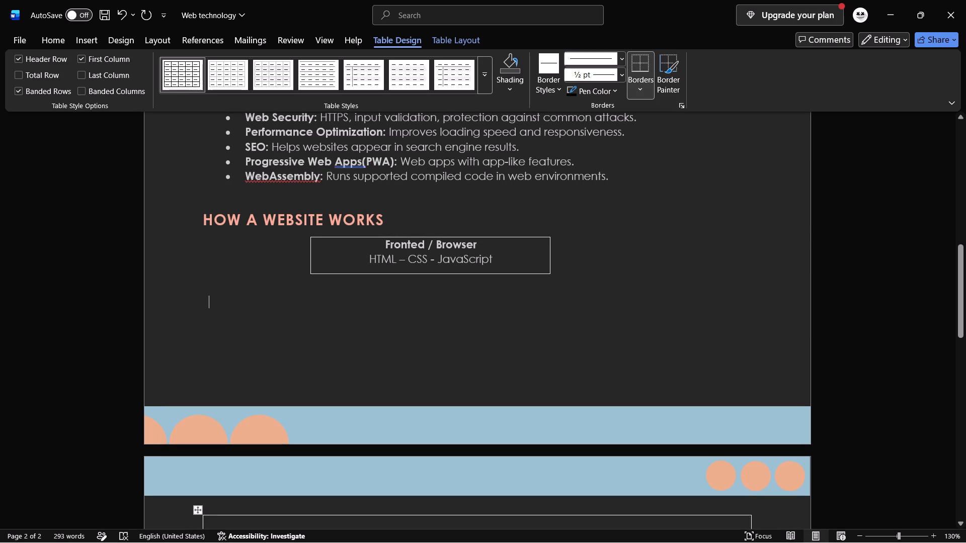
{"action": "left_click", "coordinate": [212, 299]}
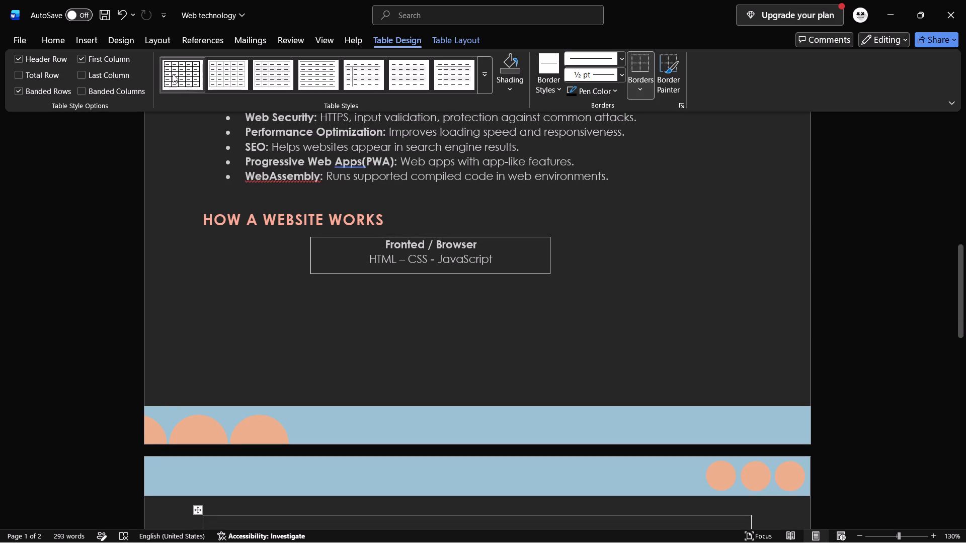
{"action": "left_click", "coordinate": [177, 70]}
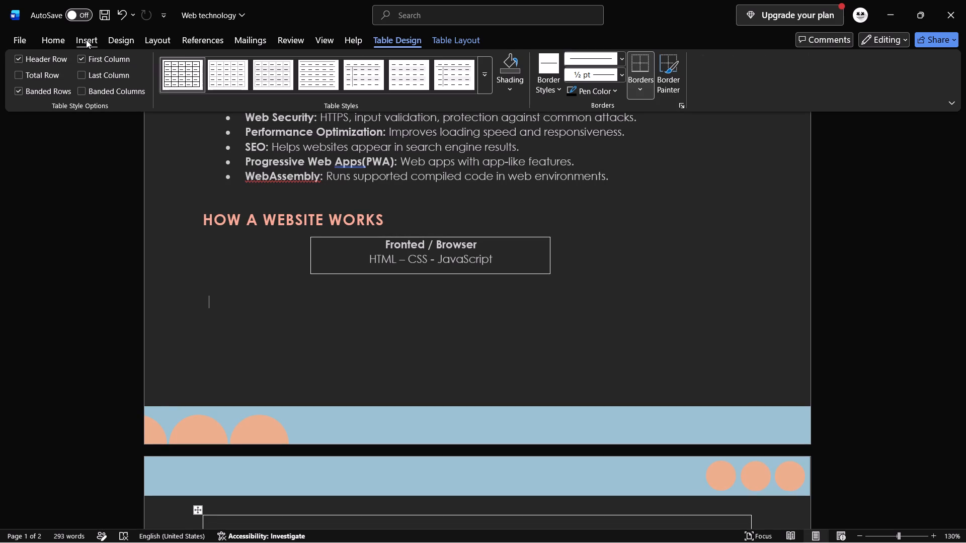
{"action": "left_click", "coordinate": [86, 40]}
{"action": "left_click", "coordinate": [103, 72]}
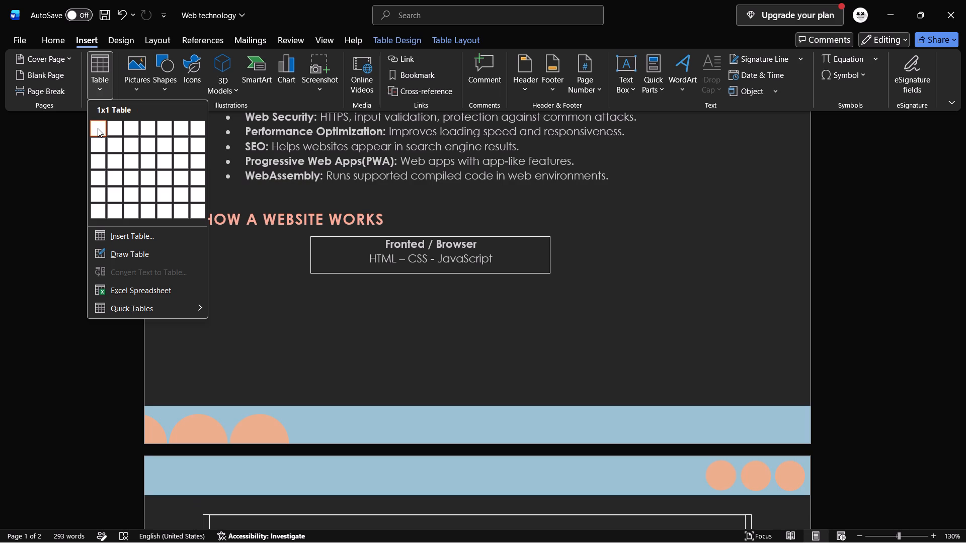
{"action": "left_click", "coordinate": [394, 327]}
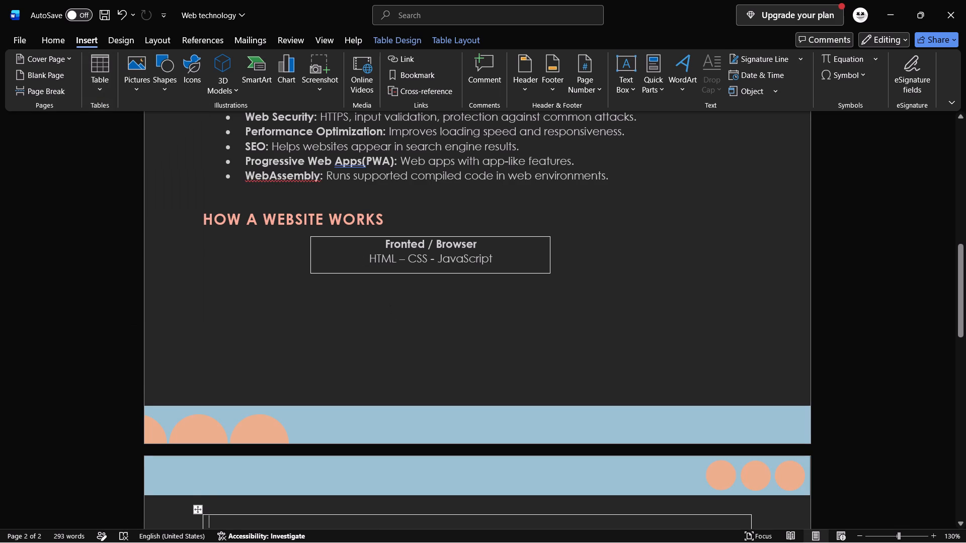
Resize the new empty one-cell table to match the width and height of the Fronted / Browser box.
{"action": "scroll", "coordinate": [426, 321], "scroll_direction": "down", "scroll_amount": 3}
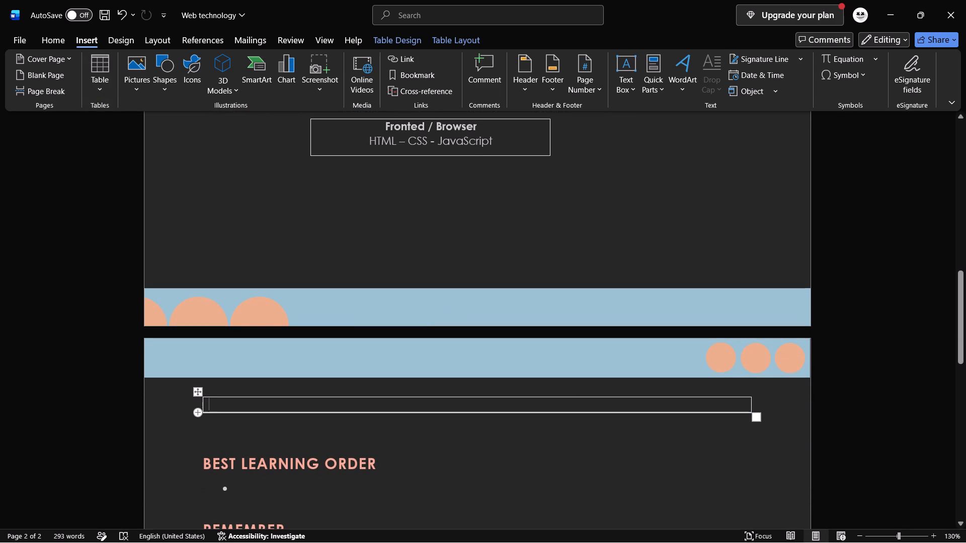
{"action": "left_click_drag", "start_coordinate": [202, 403], "coordinate": [313, 408]}
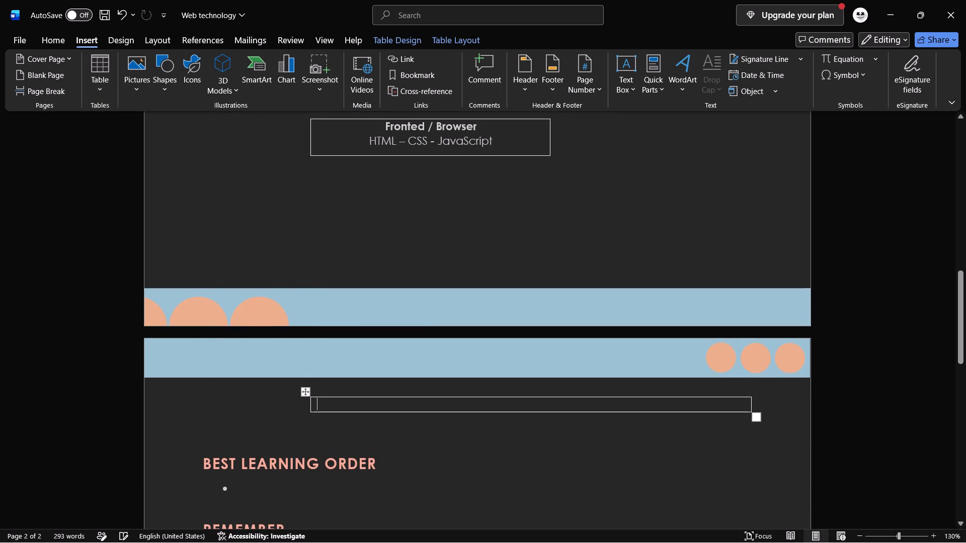
{"action": "left_click_drag", "start_coordinate": [751, 403], "coordinate": [729, 408]}
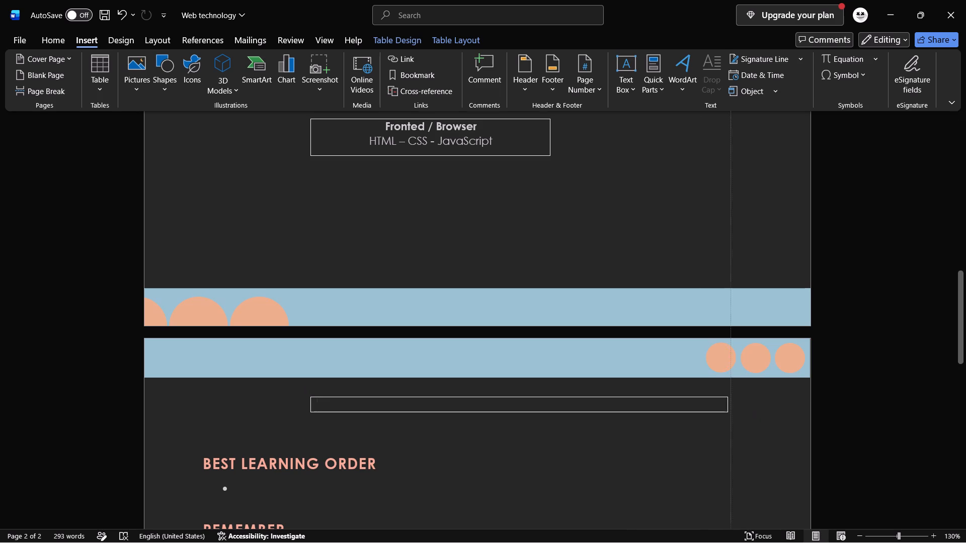
{"action": "left_click_drag", "start_coordinate": [729, 408], "coordinate": [544, 411]}
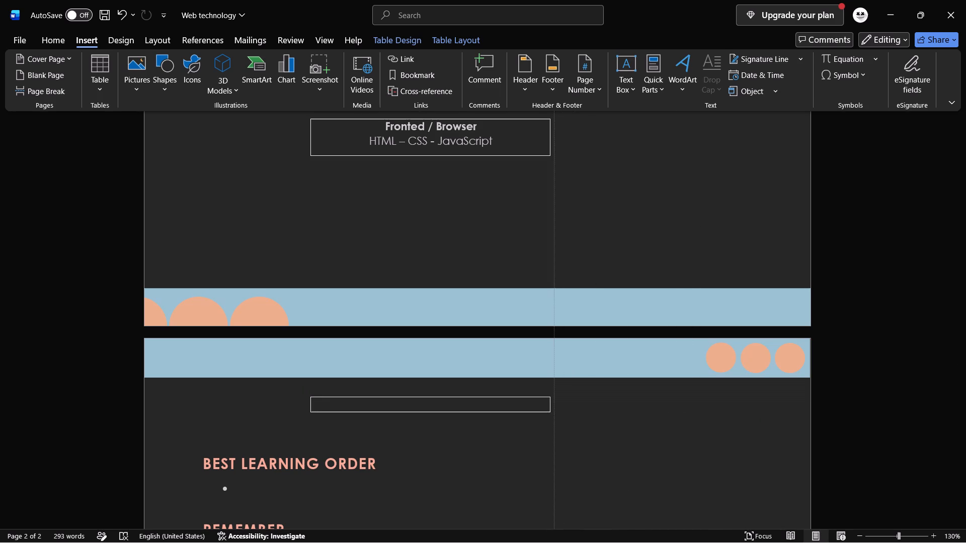
{"action": "left_click_drag", "start_coordinate": [544, 411], "coordinate": [548, 413]}
{"action": "left_click", "coordinate": [459, 412]}
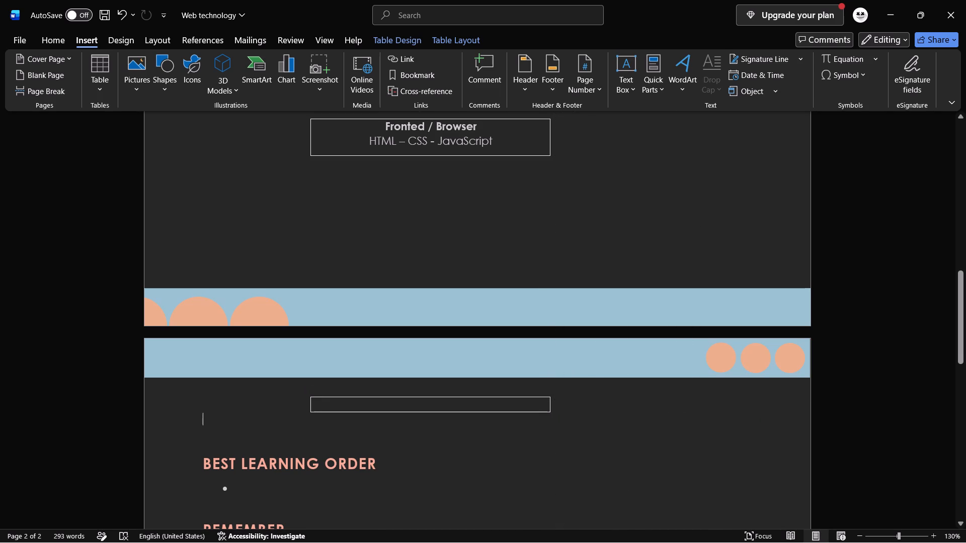
{"action": "left_click", "coordinate": [457, 412]}
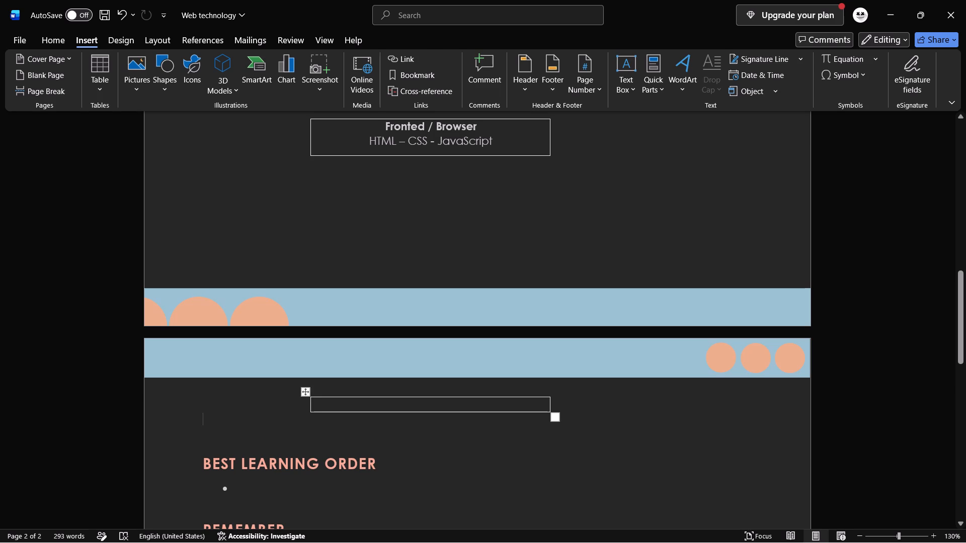
{"action": "left_click_drag", "start_coordinate": [458, 411], "coordinate": [459, 434]}
Centre the text alignment in the new empty table cell.
{"action": "left_click", "coordinate": [406, 408]}
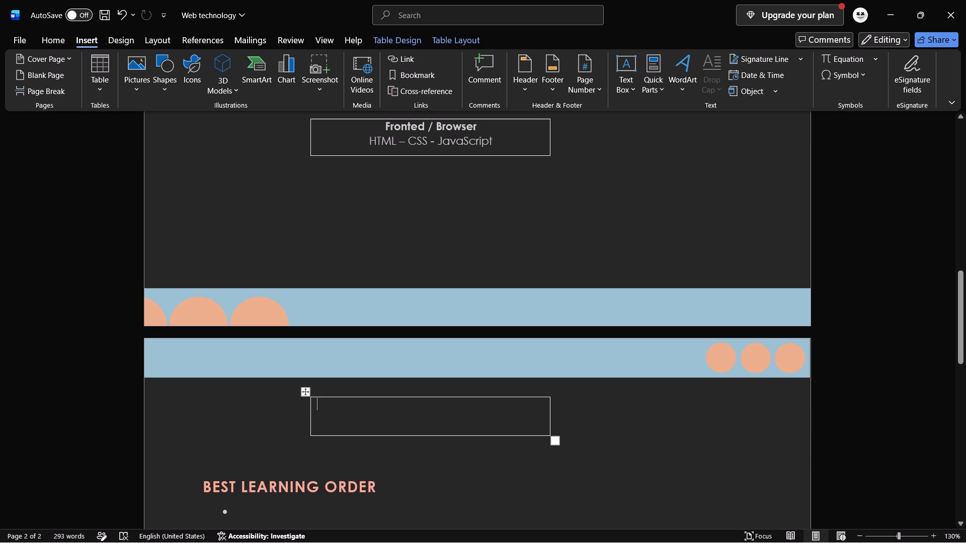
{"action": "left_click", "coordinate": [66, 41]}
{"action": "left_click", "coordinate": [336, 85]}
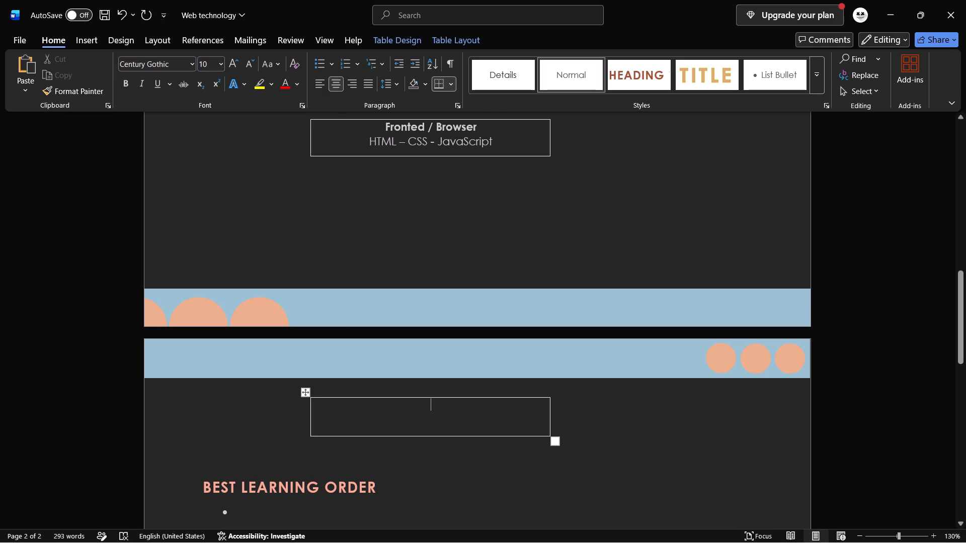
Add two line breaks inside the centred empty cell, leaving a blank line above the insertion point.
{"action": "left_click", "coordinate": [404, 177]}
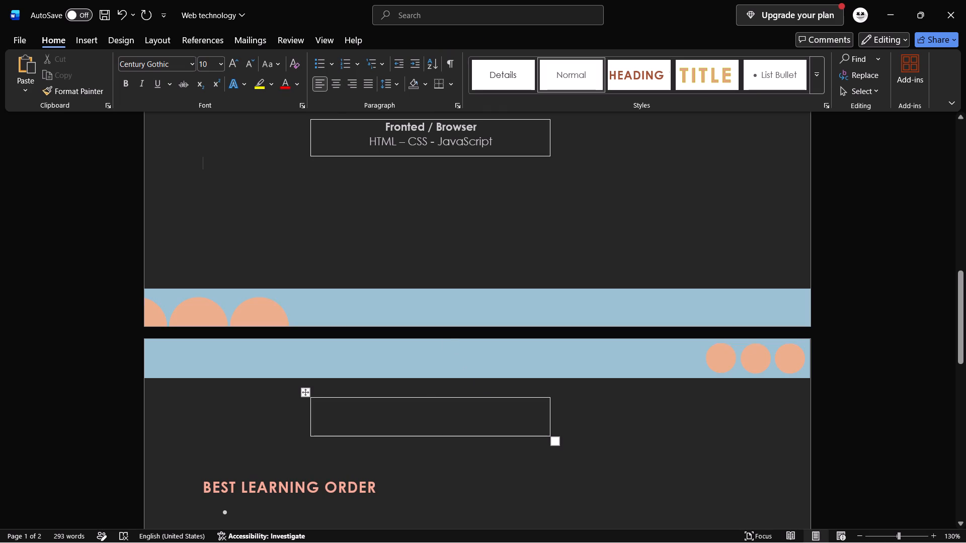
{"action": "left_click", "coordinate": [281, 402]}
{"action": "left_click", "coordinate": [295, 404]}
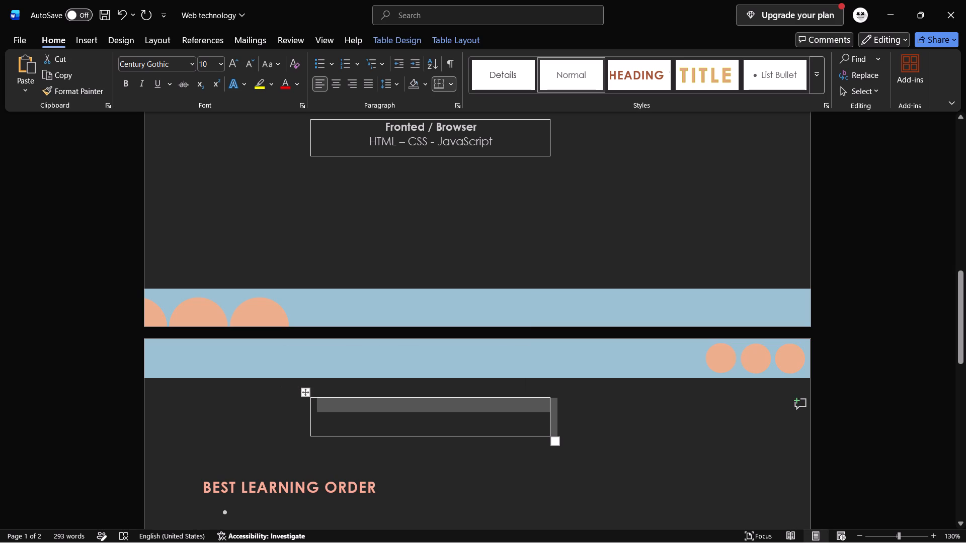
{"action": "left_click", "coordinate": [355, 409]}
{"action": "left_click", "coordinate": [409, 178]}
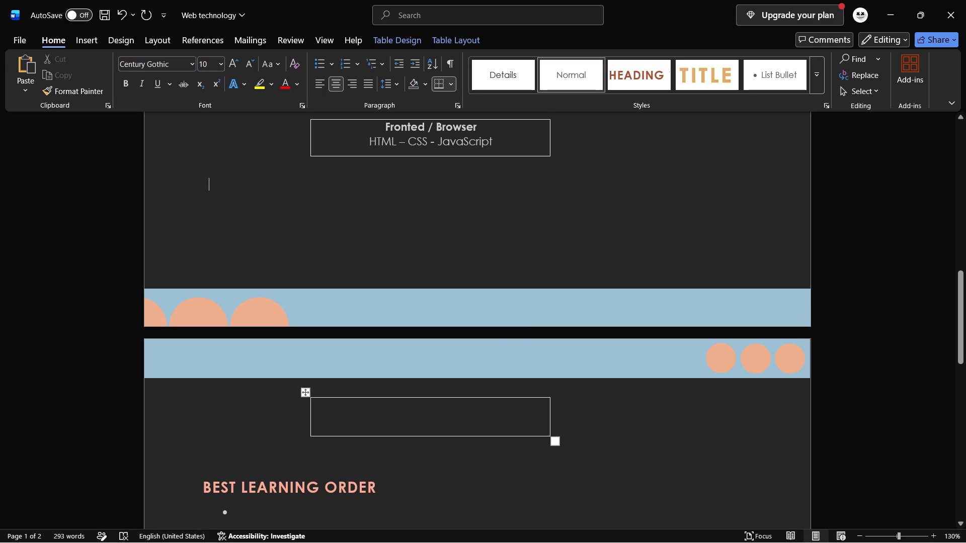
{"action": "key", "text": "Return"}
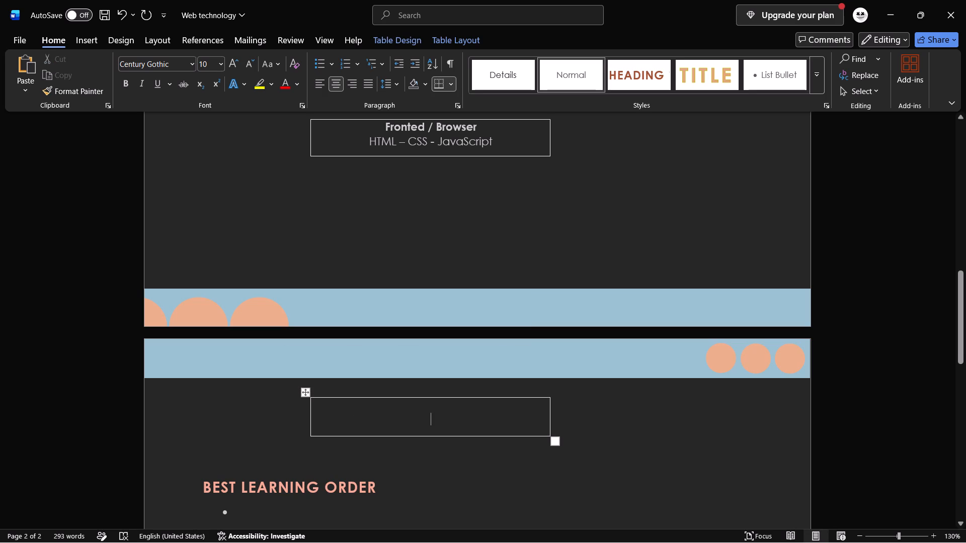
{"action": "left_click", "coordinate": [400, 191]}
{"action": "key", "text": "Return"}
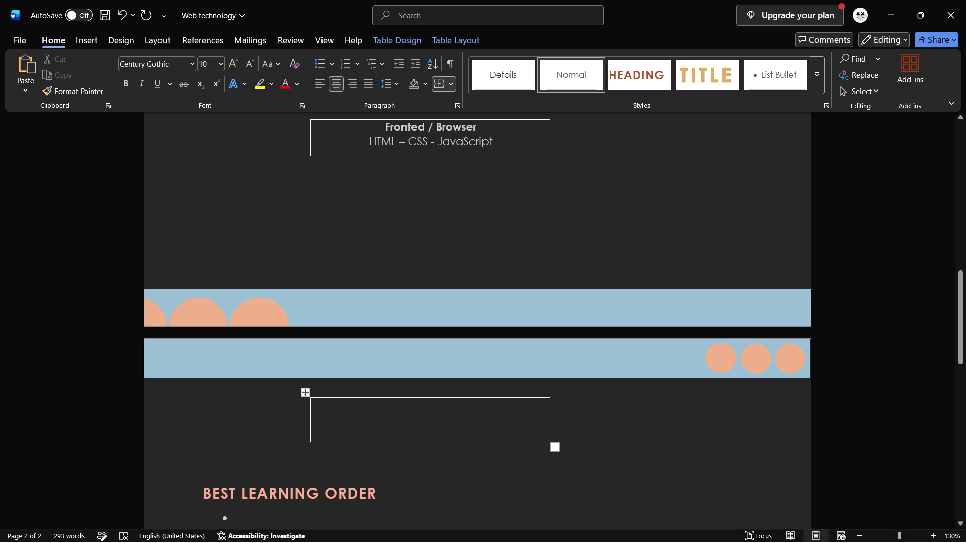
Enter the bold text "BACKEND / SERVER" on the second line of the new table cell.
{"action": "key", "text": "shift+b"}
{"action": "key", "text": "shift+a"}
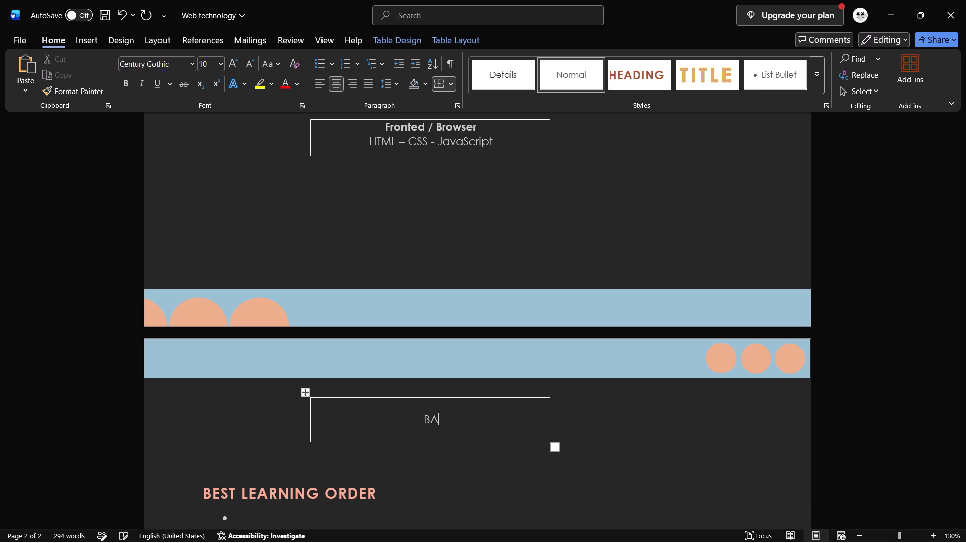
{"action": "key", "text": "BackSpace"}
{"action": "key", "text": "BackSpace"}
{"action": "key", "text": "ctrl+b"}
{"action": "type", "text": "BACKE"}
{"action": "type", "text": "ND"}
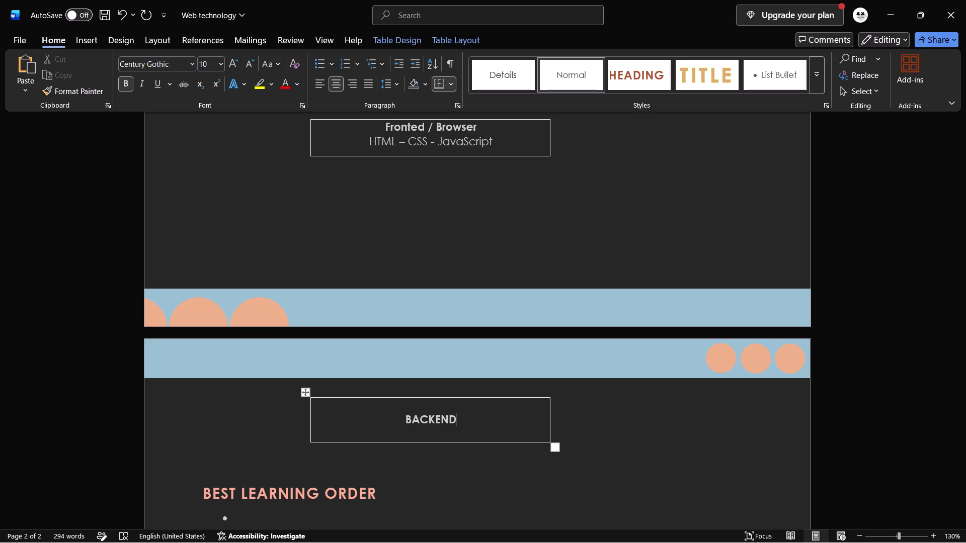
{"action": "key", "text": "space"}
{"action": "type", "text": "/"}
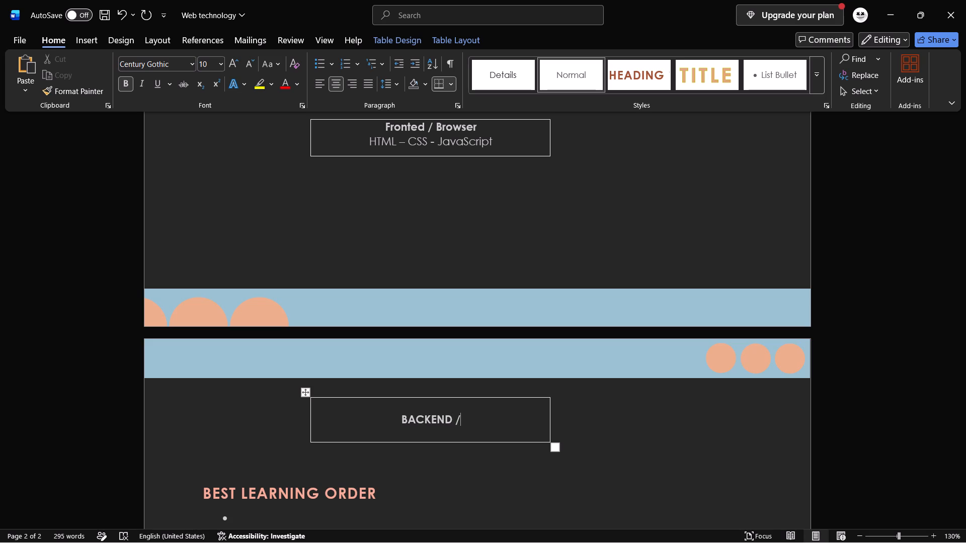
{"action": "key", "text": "space"}
{"action": "type", "text": "SERVER"}
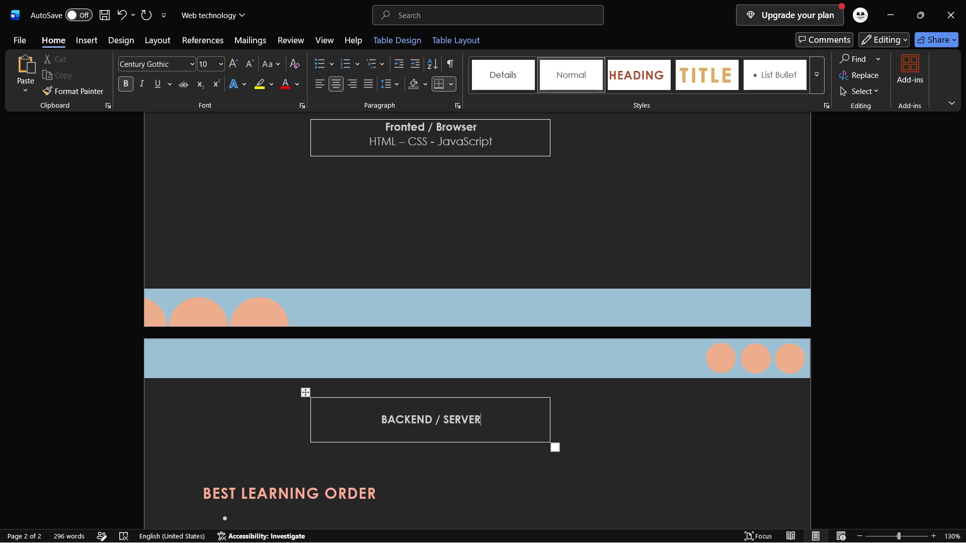
Add a non-bold line reading "Python – PHP – Node.js" under "BACKEND / SERVER" in the same cell.
{"action": "key", "text": "Return"}
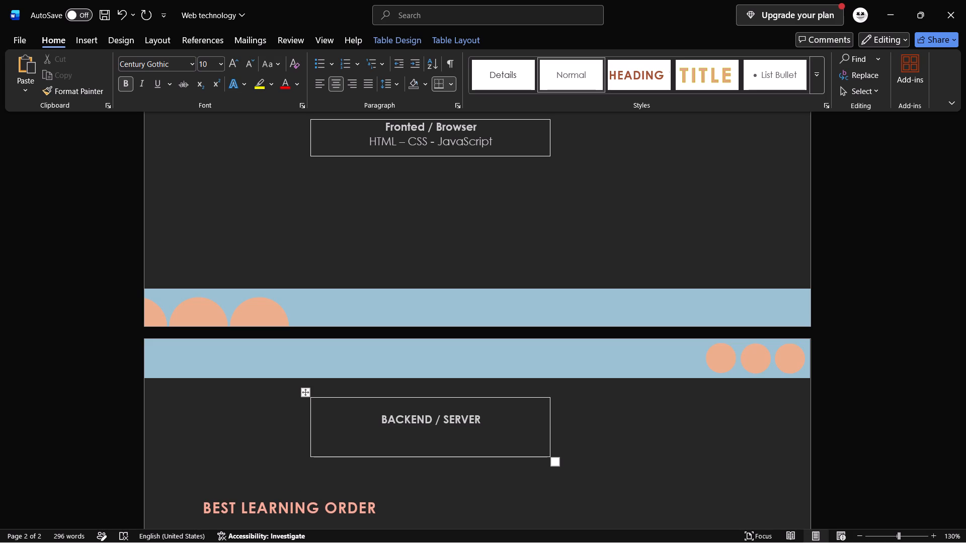
{"action": "key", "text": "shift+p"}
{"action": "key", "text": "BackSpace"}
{"action": "key", "text": "ctrl+v"}
{"action": "key", "text": "ctrl+z"}
{"action": "key", "text": "ctrl+b"}
{"action": "type", "text": "Pythi"}
{"action": "key", "text": "BackSpace"}
{"action": "key", "text": "o"}
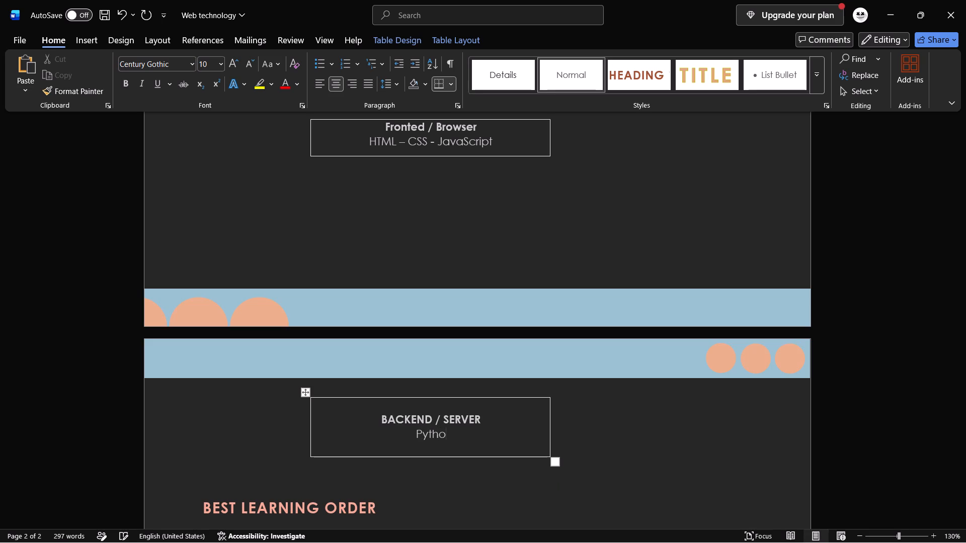
{"action": "key", "text": "n"}
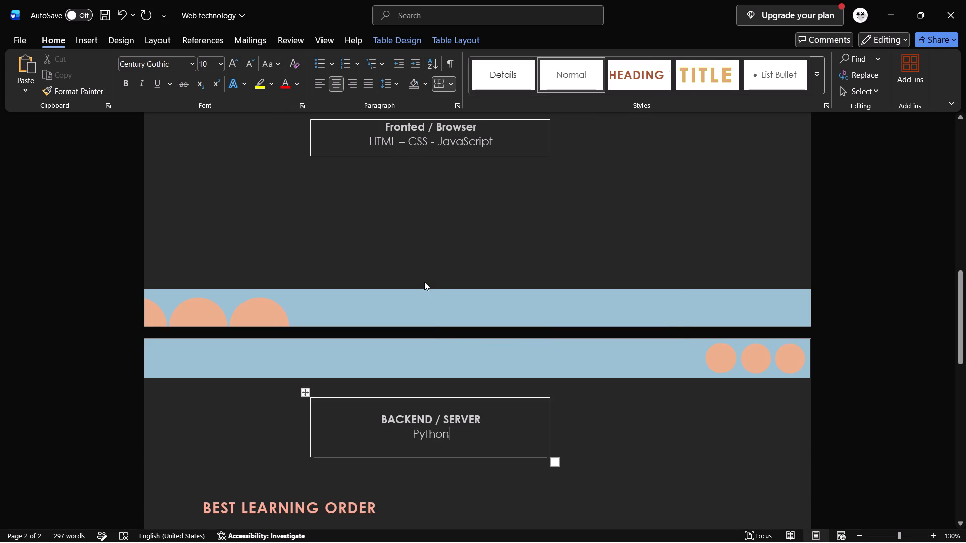
{"action": "key", "text": "space"}
{"action": "type", "text": "-"}
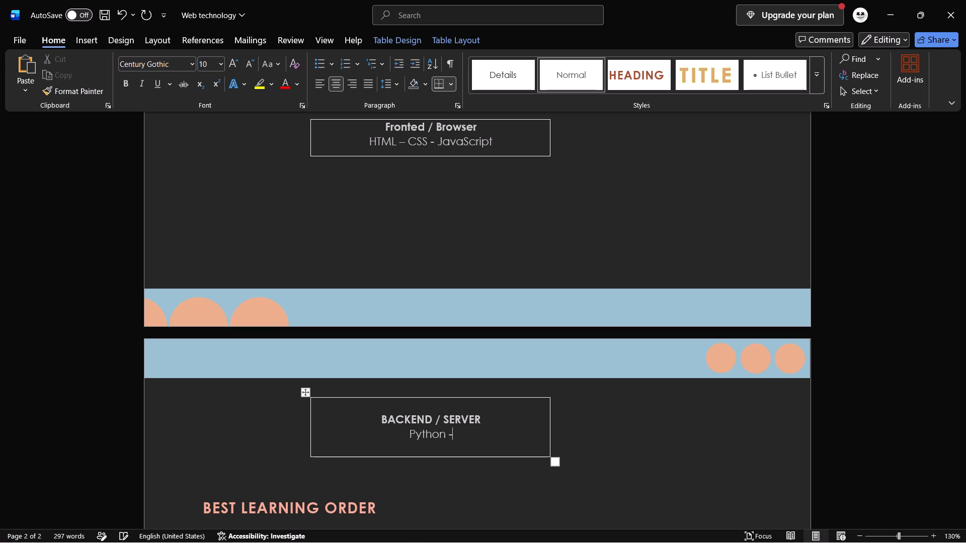
{"action": "key", "text": "space"}
{"action": "type", "text": "-"}
{"action": "key", "text": "BackSpace"}
{"action": "type", "text": "PHP"}
{"action": "key", "text": "space"}
{"action": "key", "text": "minus"}
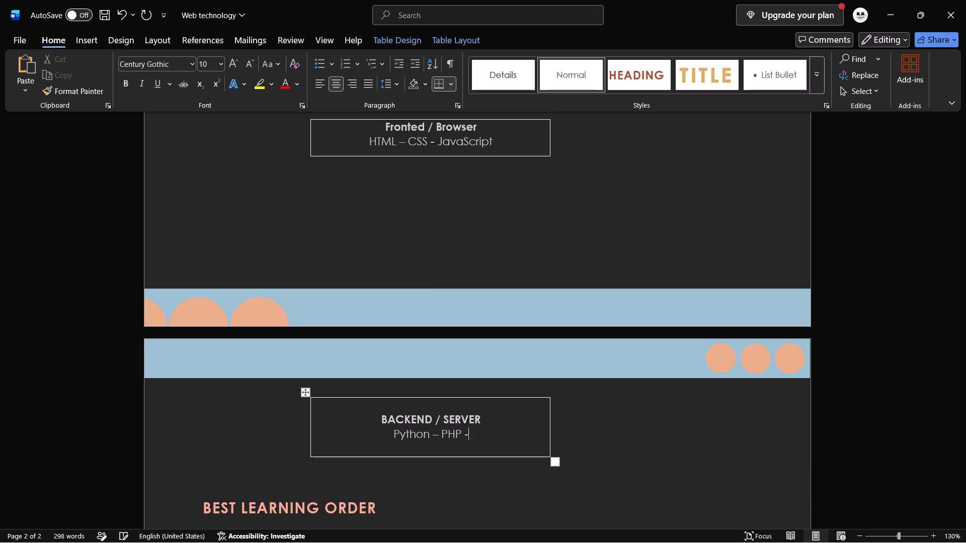
{"action": "key", "text": "space"}
{"action": "type", "text": "NO"}
{"action": "key", "text": "BackSpace"}
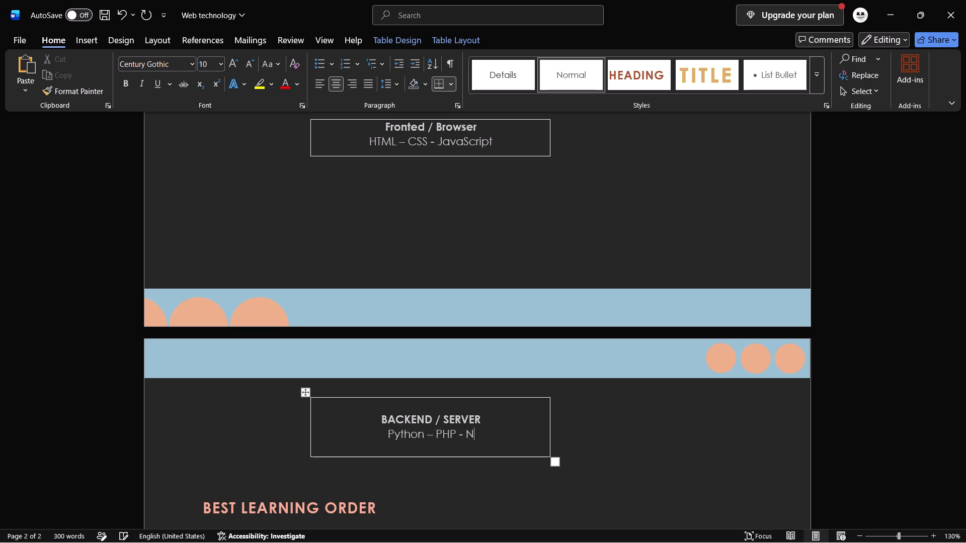
{"action": "type", "text": "ode."}
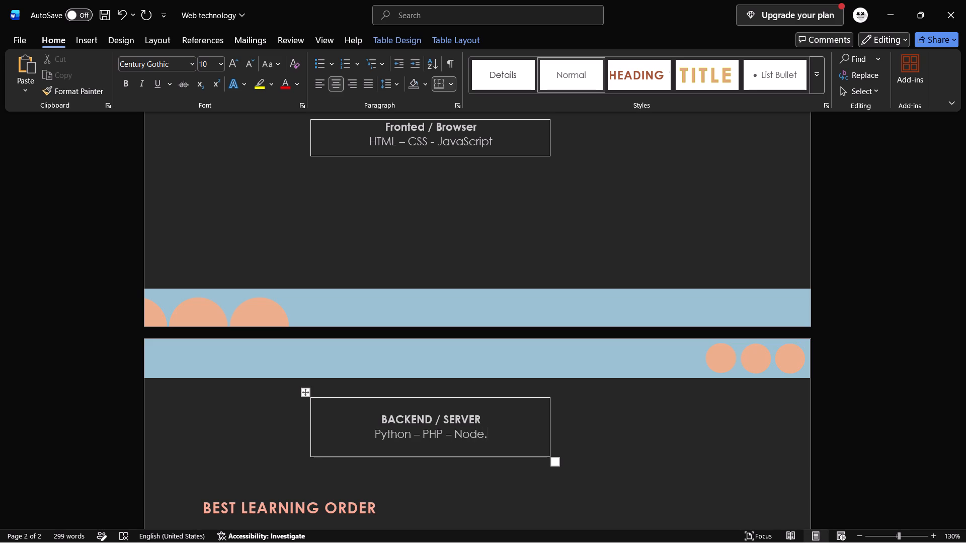
{"action": "type", "text": "js"}
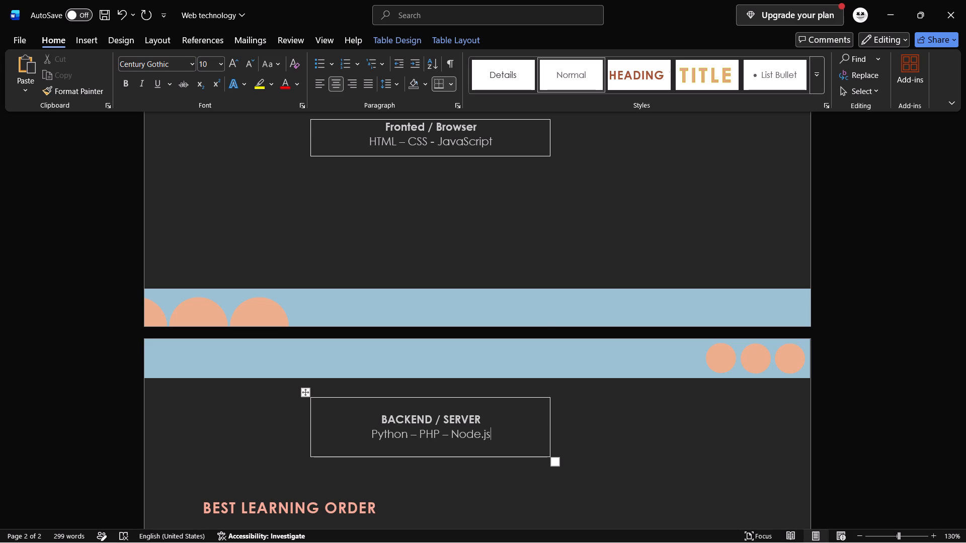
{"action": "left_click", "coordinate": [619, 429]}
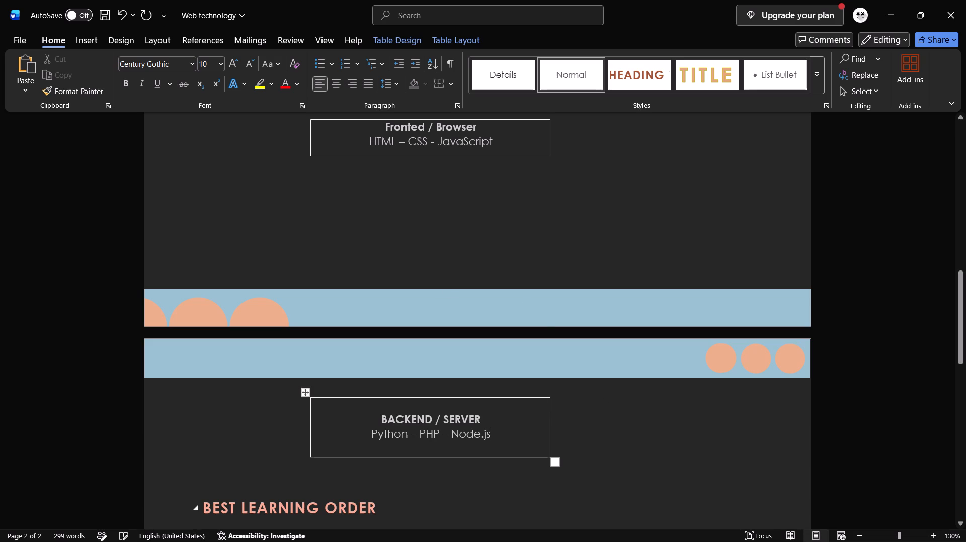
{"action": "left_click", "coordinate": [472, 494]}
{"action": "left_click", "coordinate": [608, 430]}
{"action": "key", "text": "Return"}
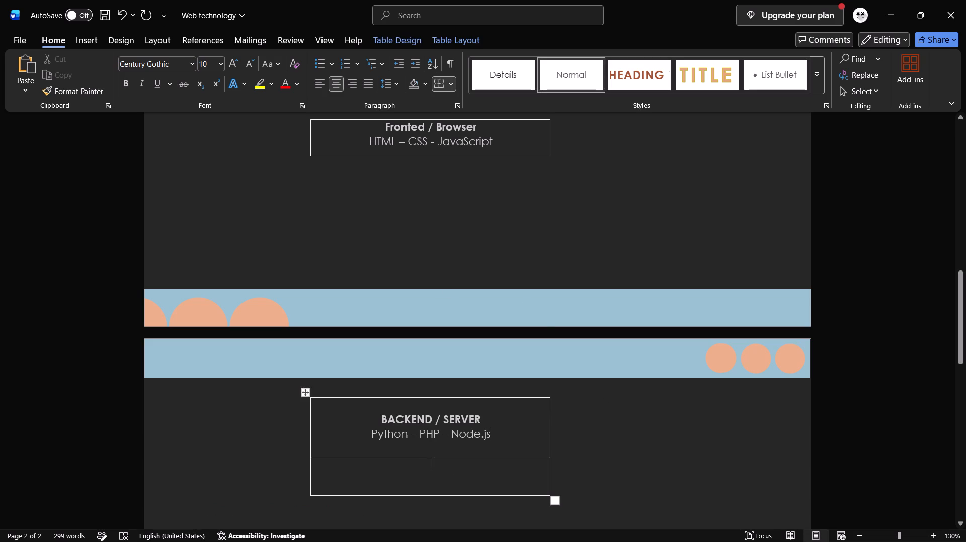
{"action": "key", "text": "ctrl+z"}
Insert a one-cell table below the BACKEND / SERVER box, leaving one blank line between the two.
{"action": "left_click", "coordinate": [280, 470]}
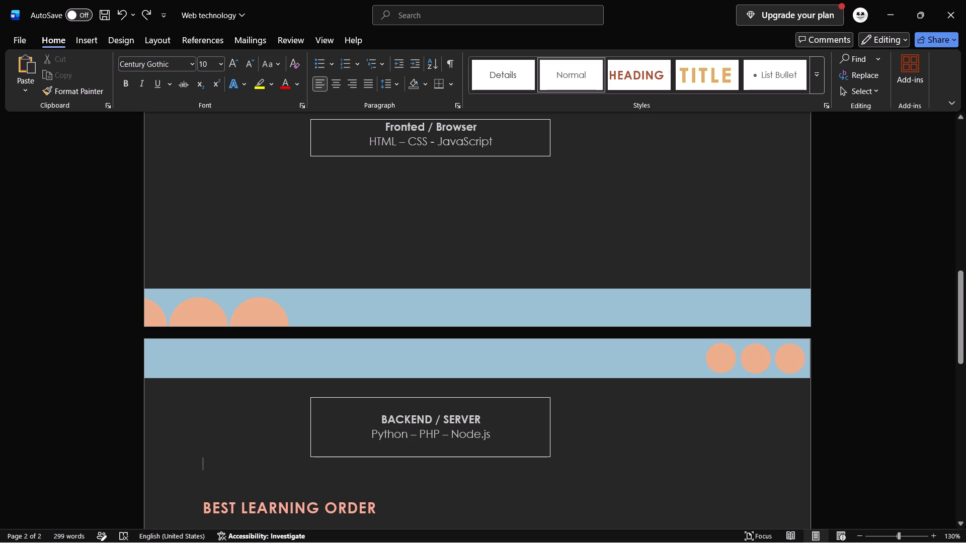
{"action": "key", "text": "Return"}
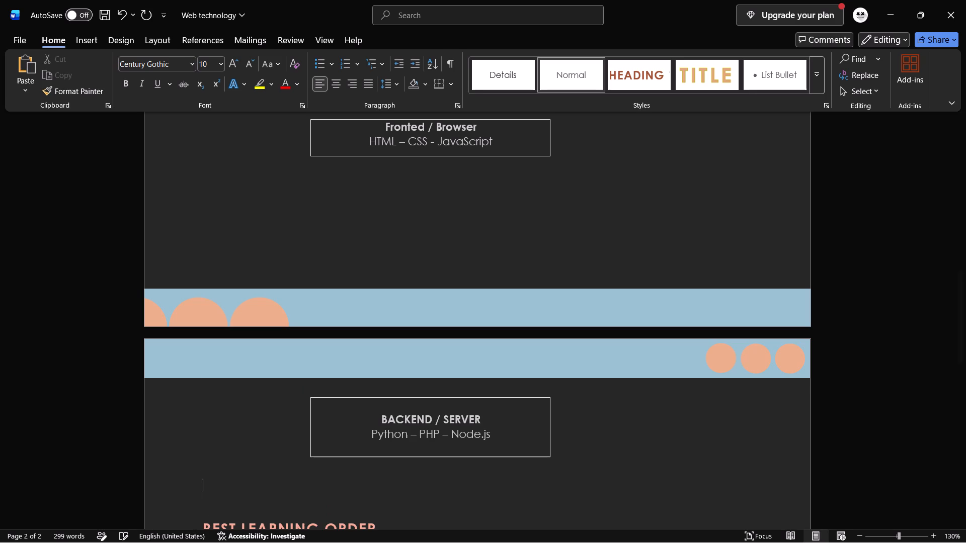
{"action": "left_click", "coordinate": [84, 42]}
{"action": "left_click", "coordinate": [99, 73]}
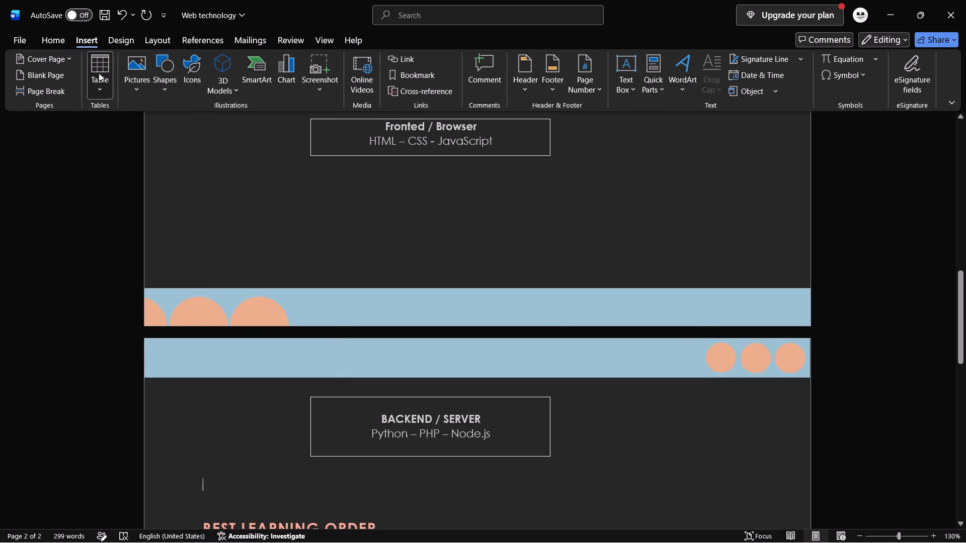
{"action": "left_click", "coordinate": [98, 125]}
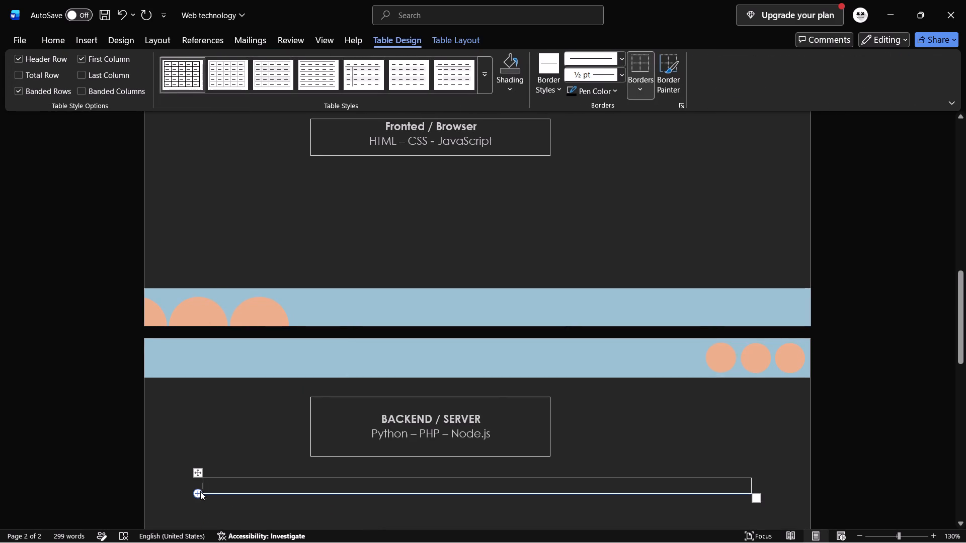
Narrow the new empty table on both sides so its edges line up with the BACKEND / SERVER box above.
{"action": "left_click_drag", "start_coordinate": [202, 483], "coordinate": [303, 490]}
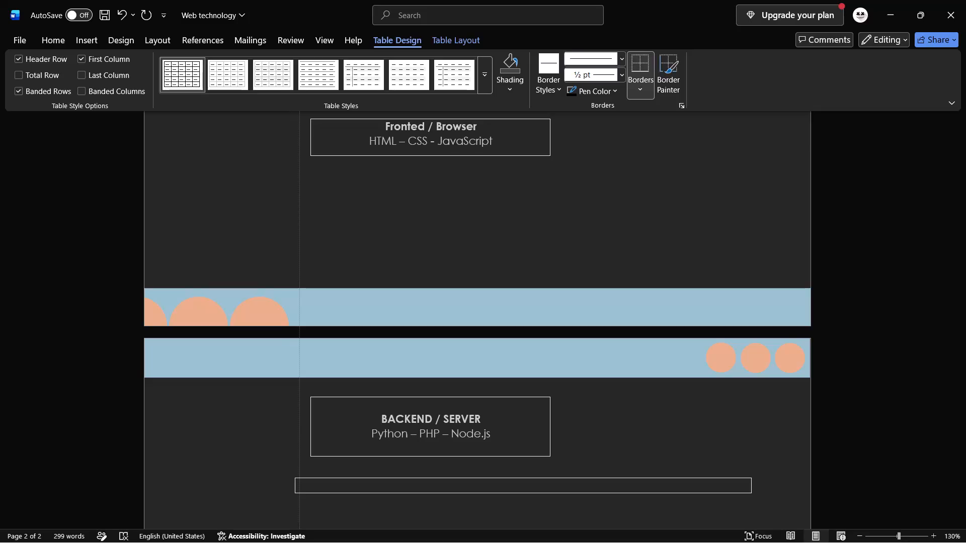
{"action": "left_click_drag", "start_coordinate": [303, 490], "coordinate": [312, 489]}
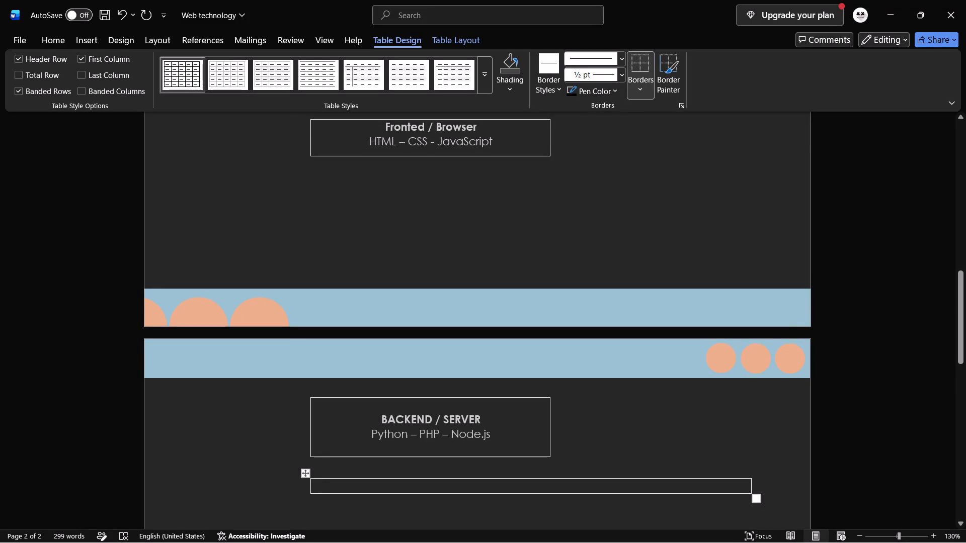
{"action": "left_click_drag", "start_coordinate": [750, 487], "coordinate": [547, 490]}
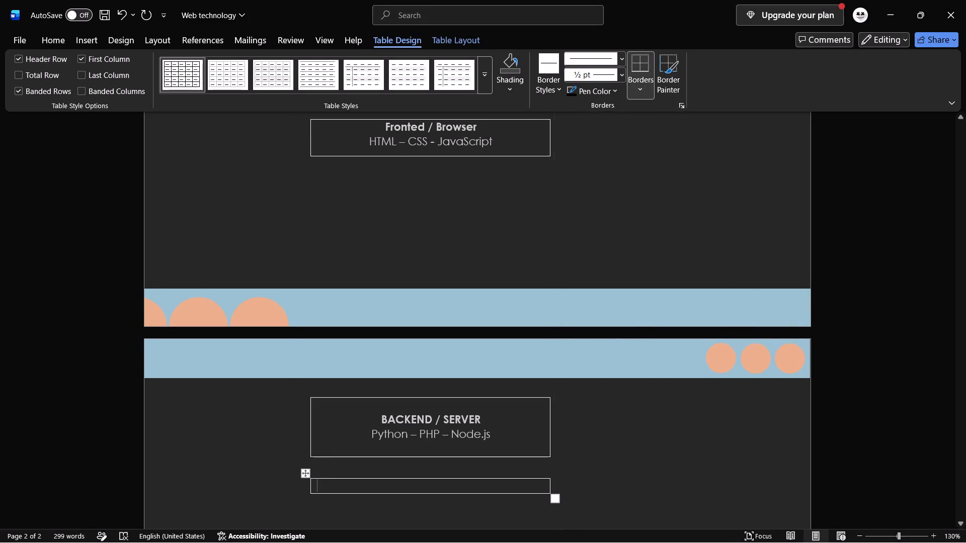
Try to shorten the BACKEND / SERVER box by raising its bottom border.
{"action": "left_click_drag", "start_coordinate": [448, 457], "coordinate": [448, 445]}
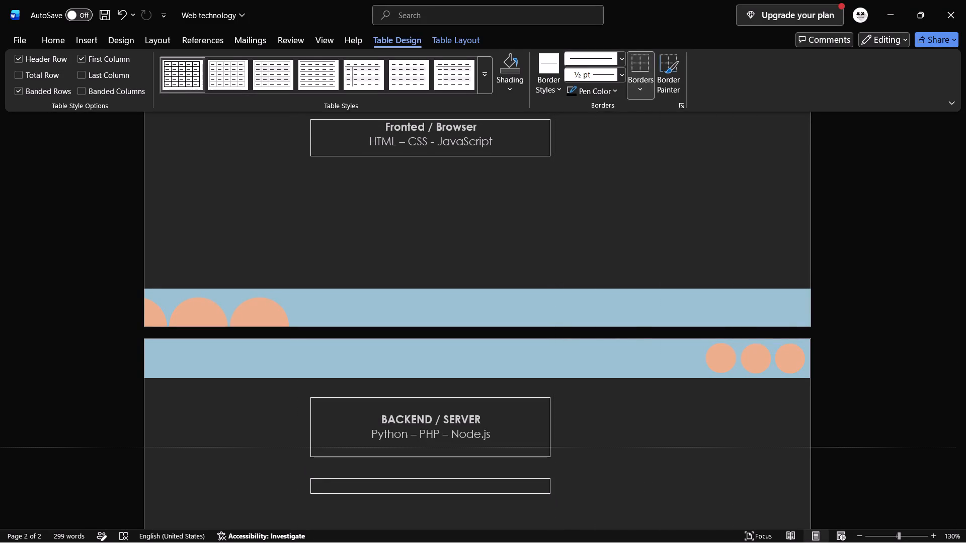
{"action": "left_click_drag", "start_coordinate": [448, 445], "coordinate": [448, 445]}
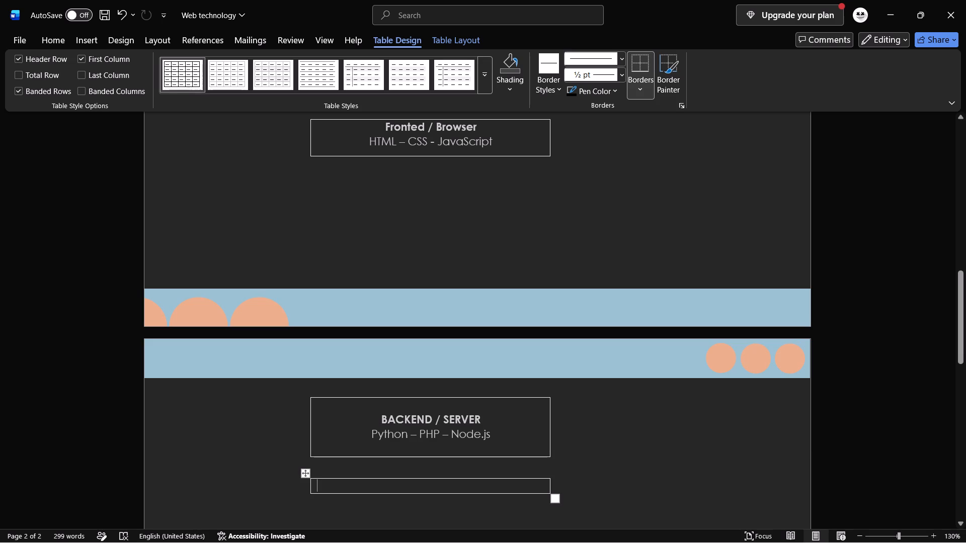
Increase the height of the new empty box by lowering its bottom border, roughly matching the Fronted / Browser box.
{"action": "left_click_drag", "start_coordinate": [438, 480], "coordinate": [439, 464]}
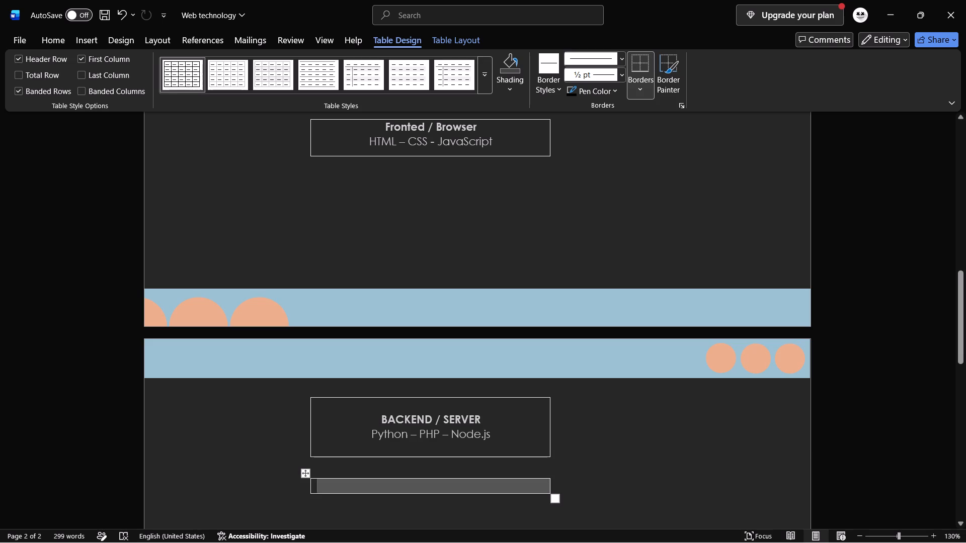
{"action": "left_click_drag", "start_coordinate": [439, 464], "coordinate": [439, 463]}
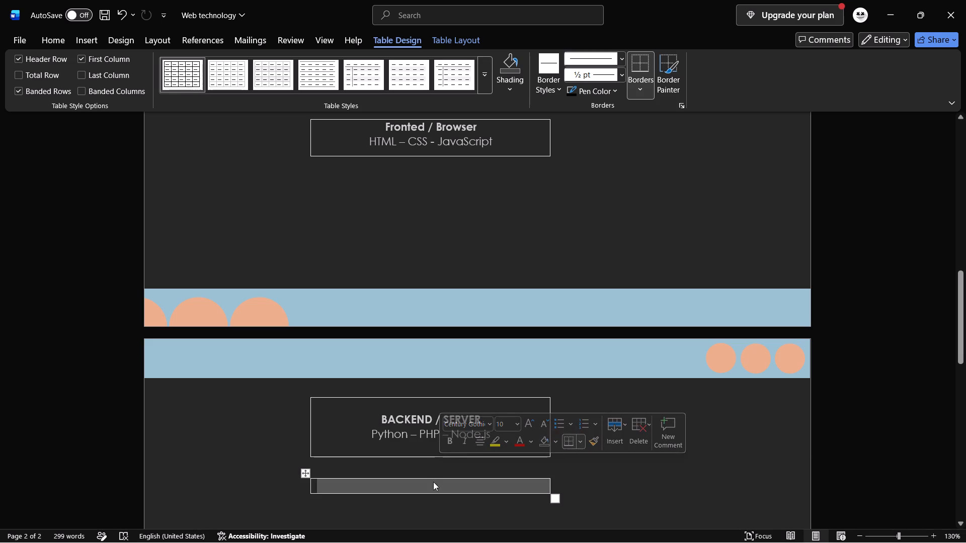
{"action": "left_click", "coordinate": [280, 504]}
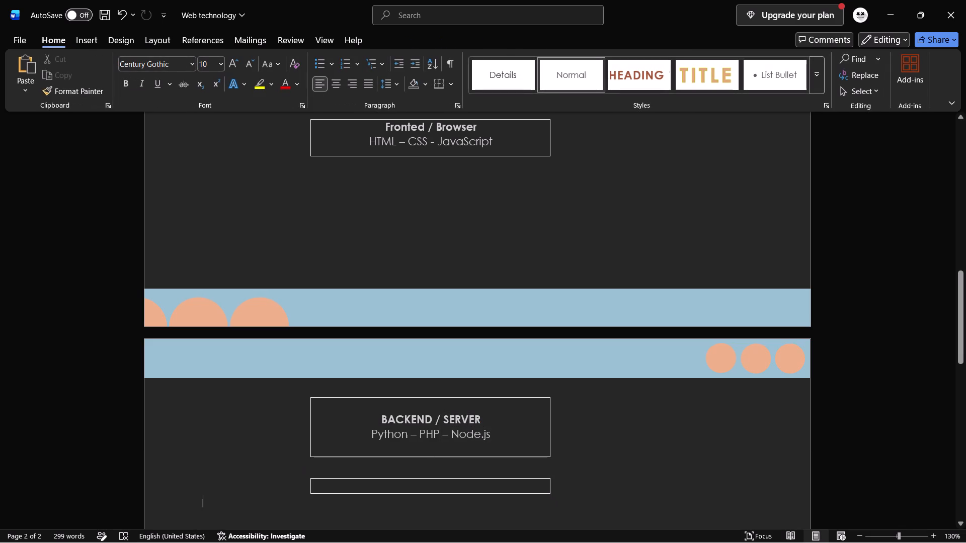
{"action": "left_click", "coordinate": [422, 480]}
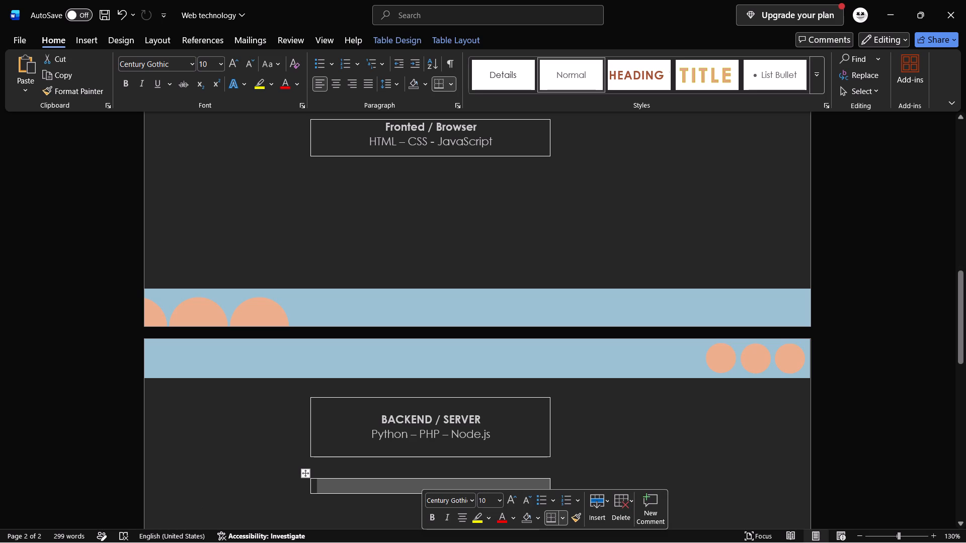
{"action": "left_click", "coordinate": [414, 500]}
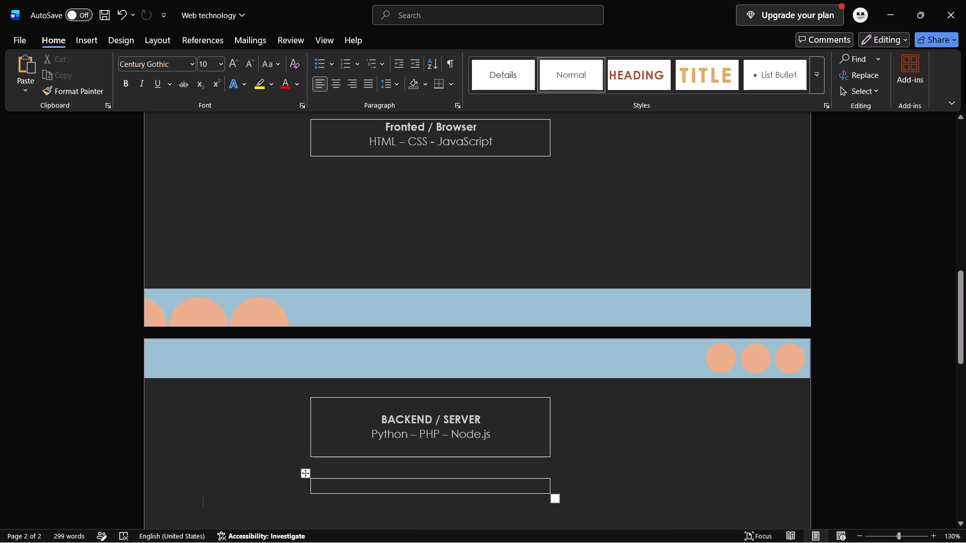
{"action": "left_click_drag", "start_coordinate": [422, 493], "coordinate": [420, 513]}
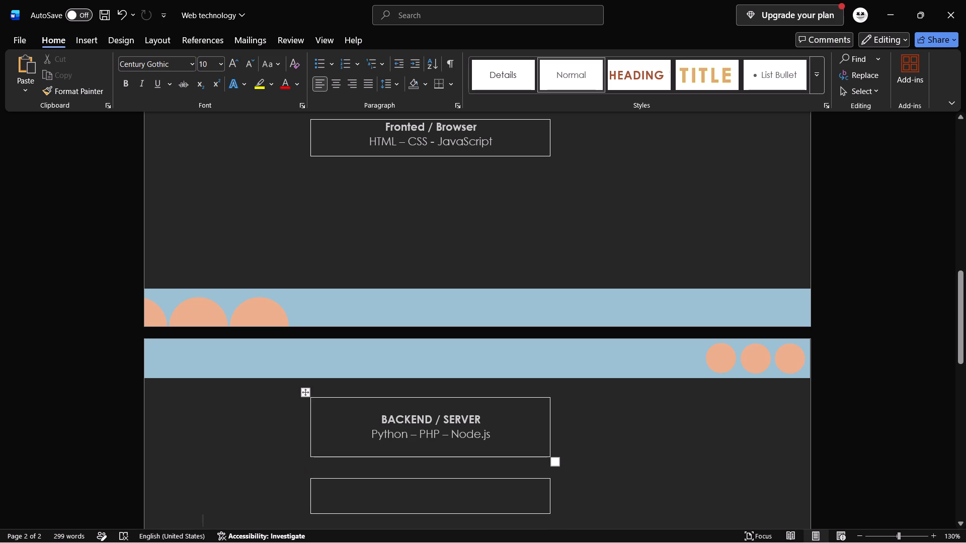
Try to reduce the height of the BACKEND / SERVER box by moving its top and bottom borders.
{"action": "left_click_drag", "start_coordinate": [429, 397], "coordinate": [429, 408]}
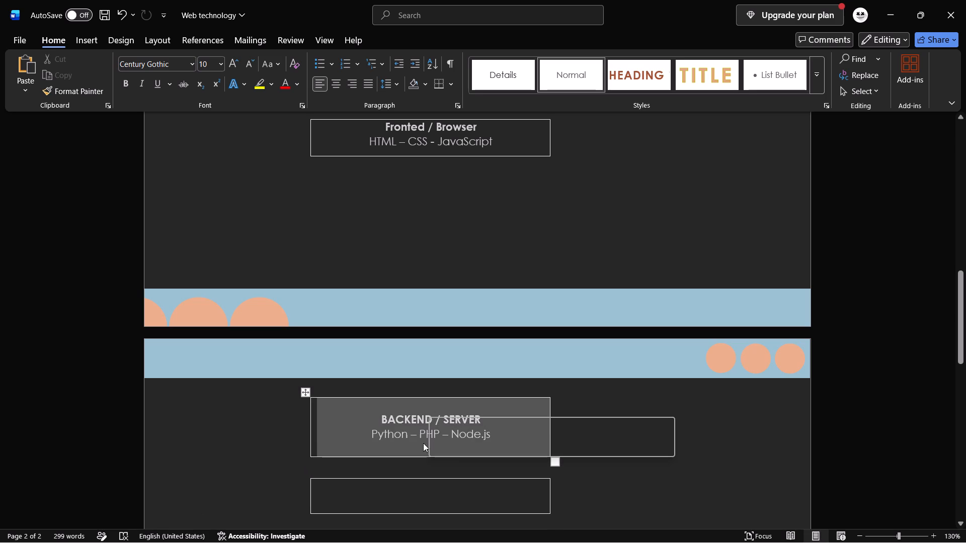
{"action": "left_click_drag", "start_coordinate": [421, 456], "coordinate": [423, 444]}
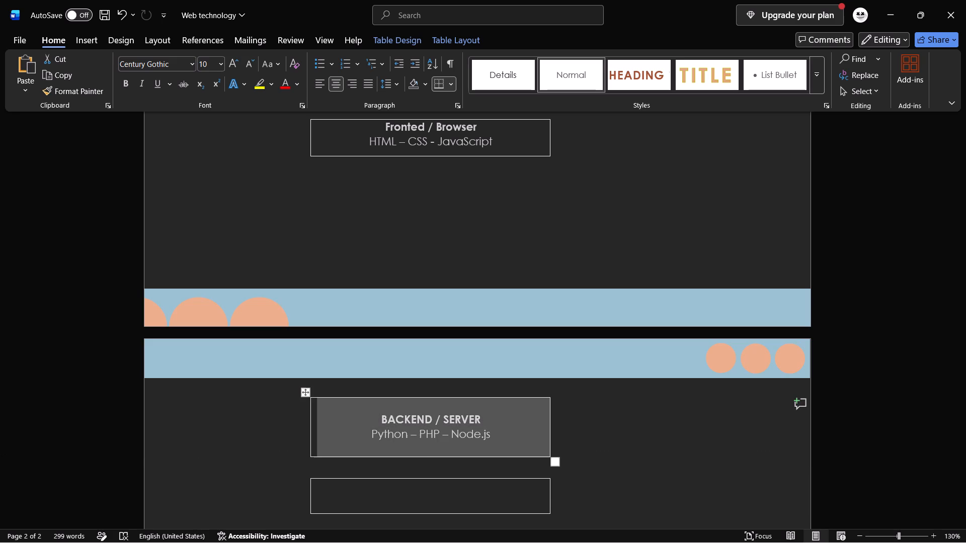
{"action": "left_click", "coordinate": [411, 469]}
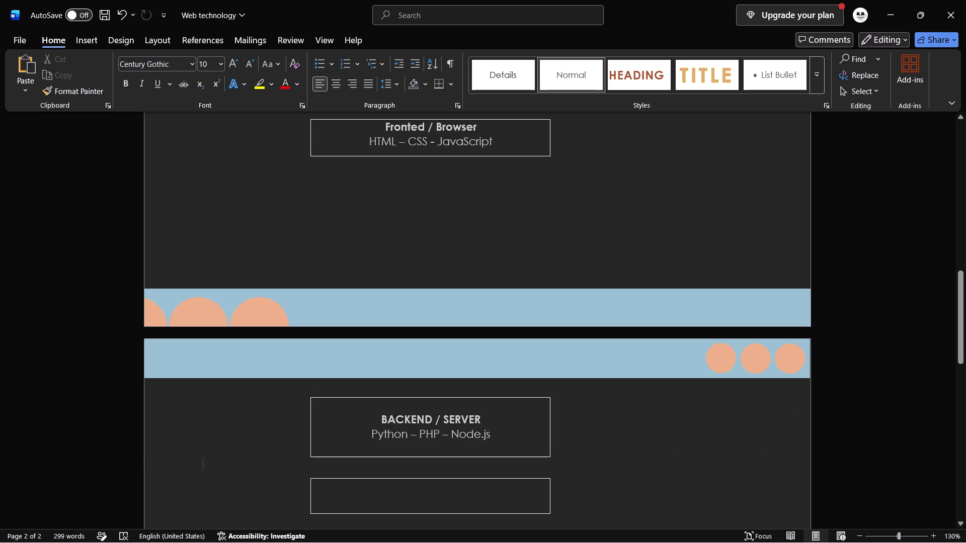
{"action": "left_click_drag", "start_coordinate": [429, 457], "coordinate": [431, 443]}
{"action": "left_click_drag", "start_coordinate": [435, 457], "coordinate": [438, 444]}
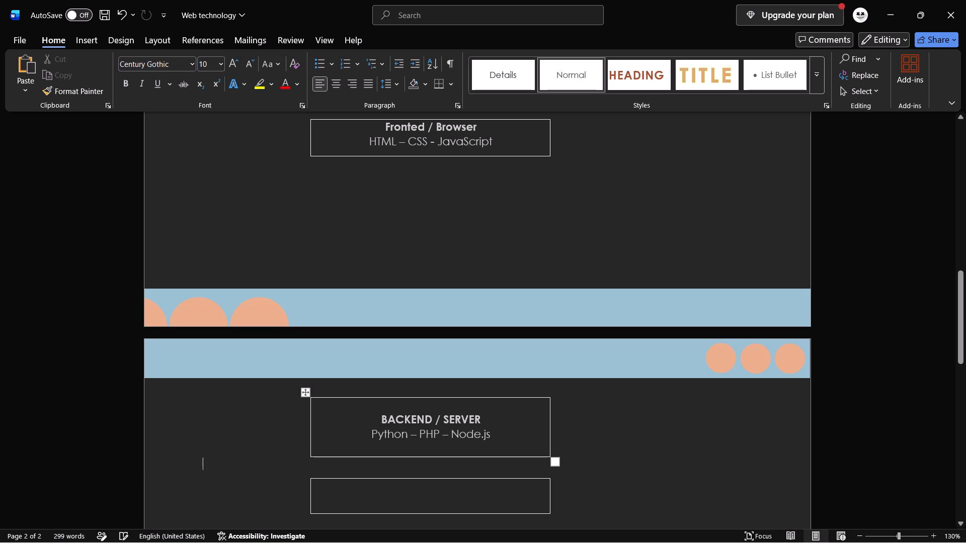
Remove the blank line above "BACKEND / SERVER" in its cell and centre that heading line again.
{"action": "left_click", "coordinate": [384, 406]}
{"action": "key", "text": "BackSpace"}
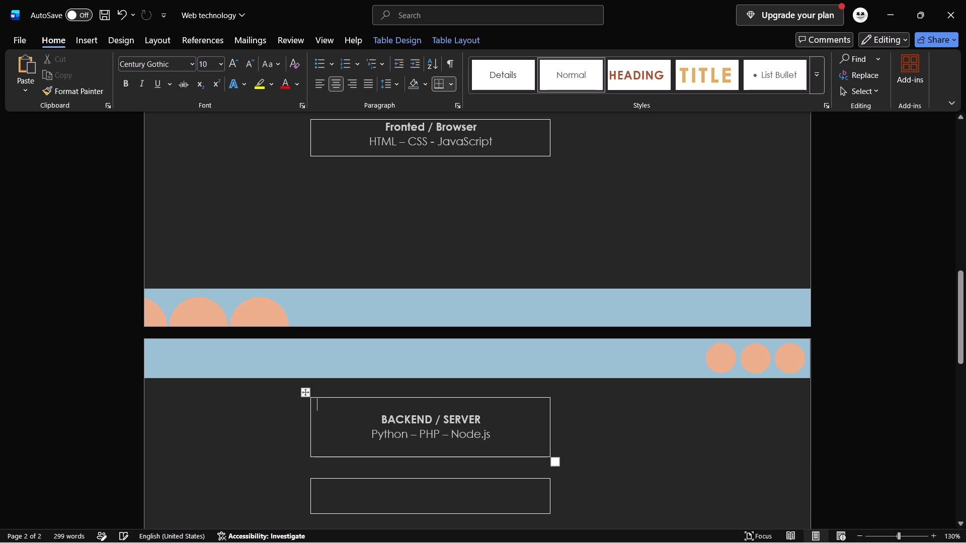
{"action": "key", "text": "BackSpace"}
{"action": "key", "text": "BackSpace"}
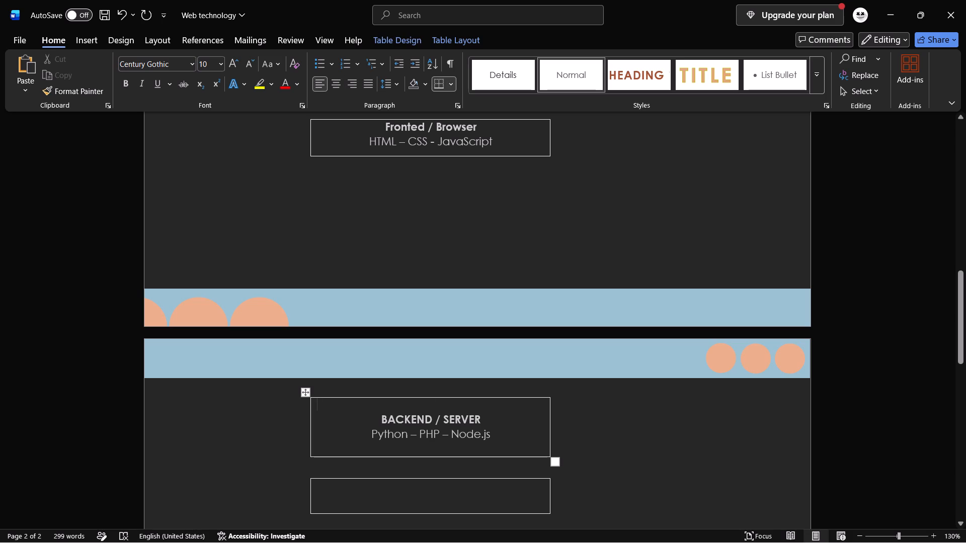
{"action": "left_click", "coordinate": [365, 420]}
{"action": "key", "text": "BackSpace"}
{"action": "key", "text": "BackSpace"}
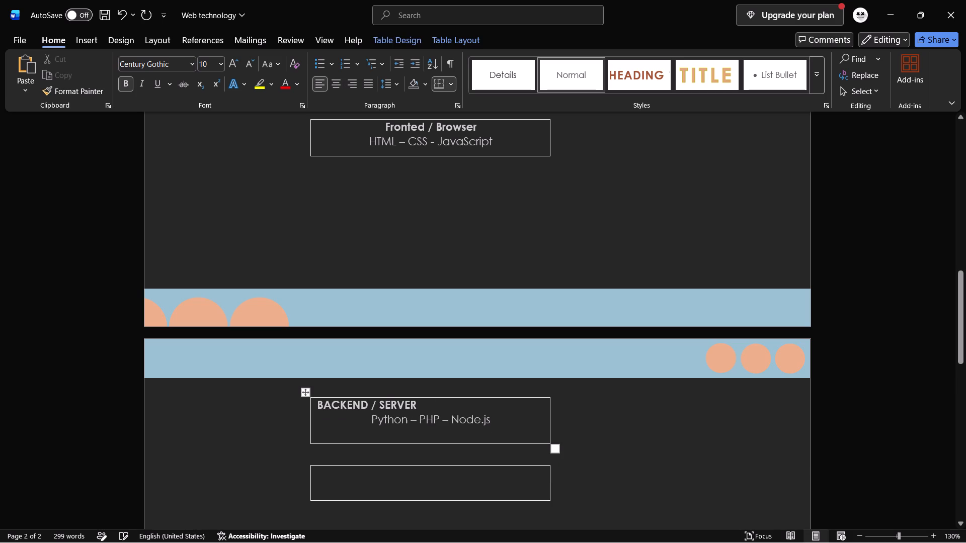
{"action": "left_click", "coordinate": [333, 76]}
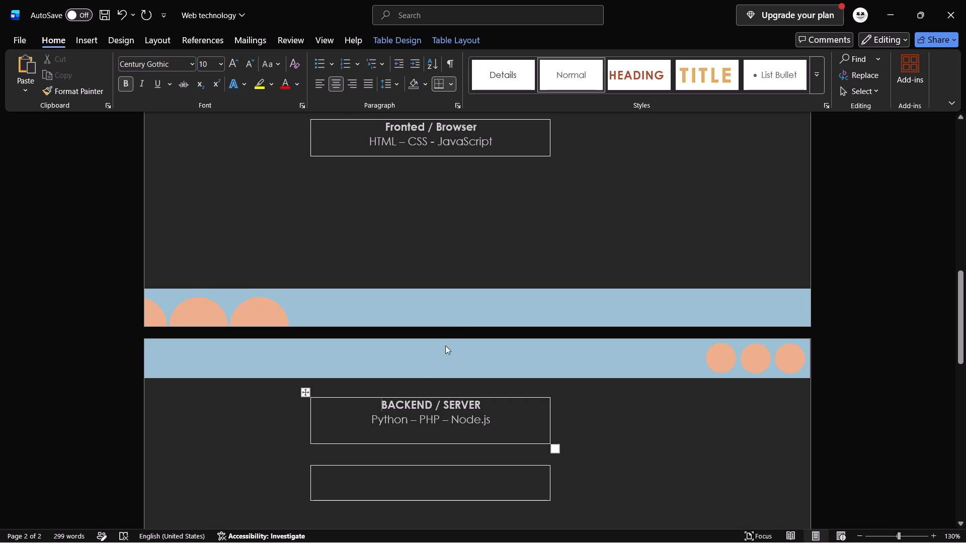
Remove the trailing blank line in the backend cell and shorten the box to fit its heading and "Python – PHP – Node.js" lines.
{"action": "left_click", "coordinate": [408, 434]}
{"action": "key", "text": "BackSpace"}
{"action": "key", "text": "BackSpace"}
{"action": "left_click", "coordinate": [369, 421]}
{"action": "key", "text": "BackSpace"}
{"action": "key", "text": "BackSpace"}
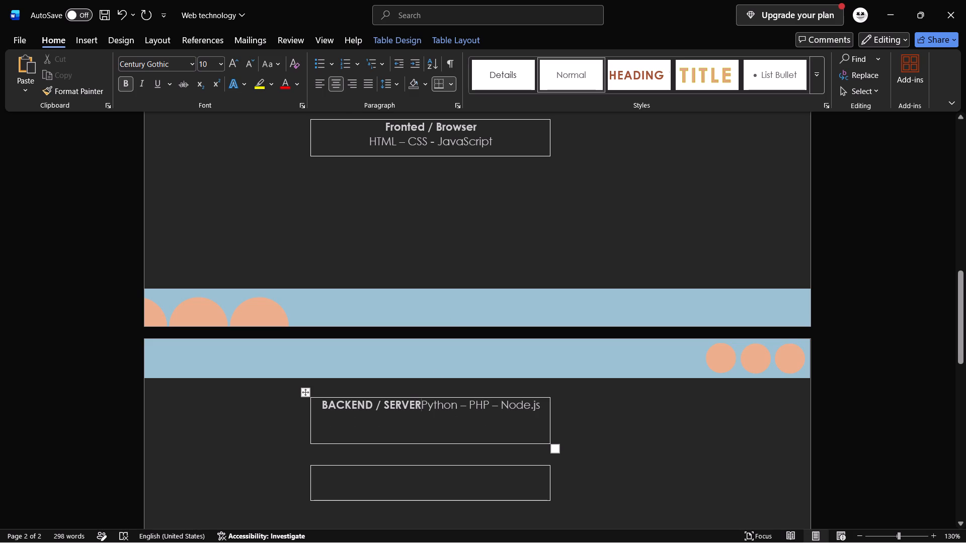
{"action": "left_click_drag", "start_coordinate": [425, 443], "coordinate": [424, 431]}
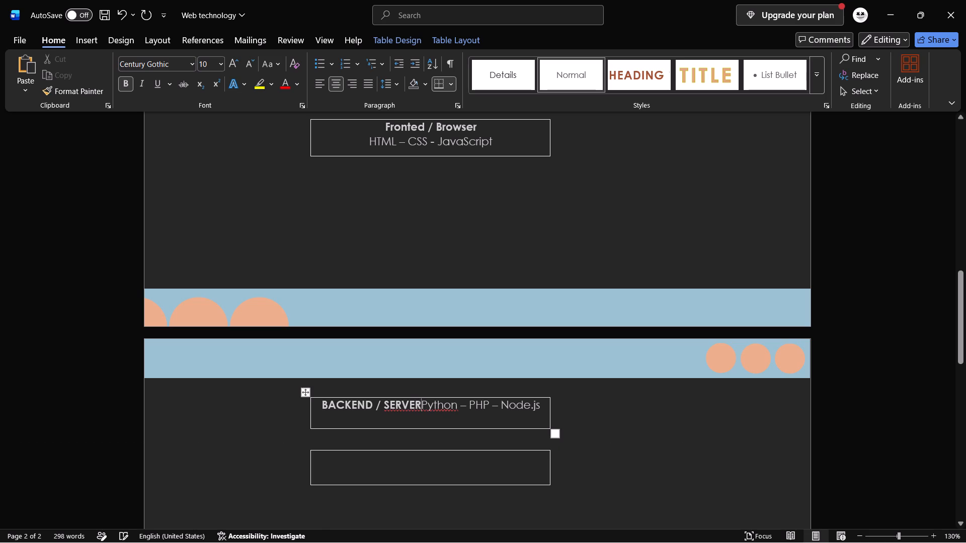
{"action": "key", "text": "Return"}
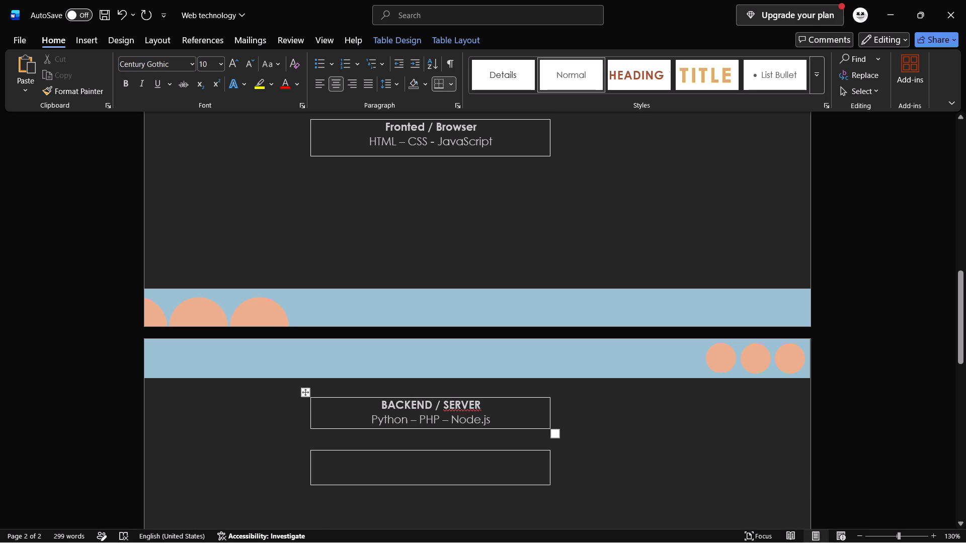
Enter the bold, centred heading "Database" in the empty box and start a new line beneath it.
{"action": "left_click", "coordinate": [412, 463]}
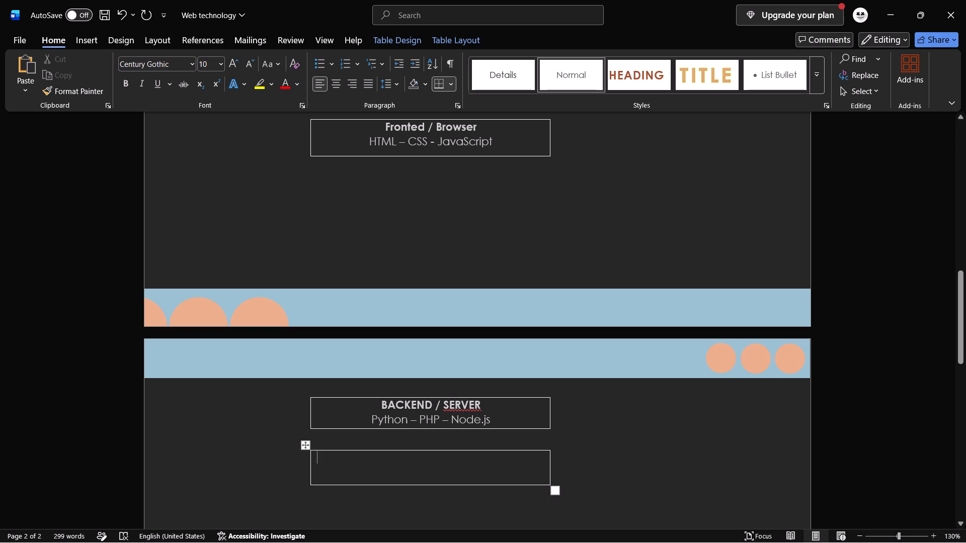
{"action": "key", "text": "shift+d"}
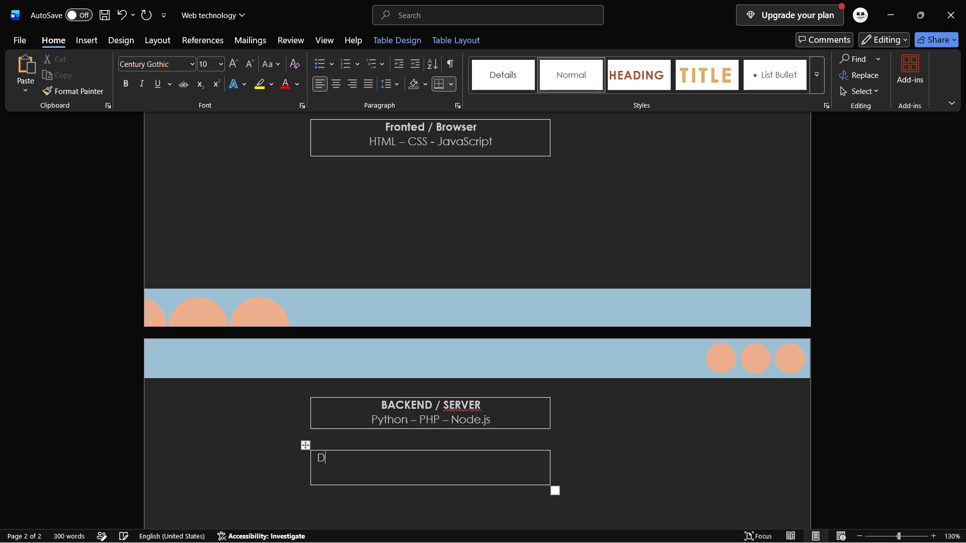
{"action": "key", "text": "BackSpace"}
{"action": "key", "text": "ctrl+b"}
{"action": "type", "text": "DA"}
{"action": "key", "text": "BackSpace"}
{"action": "type", "text": "atabase"}
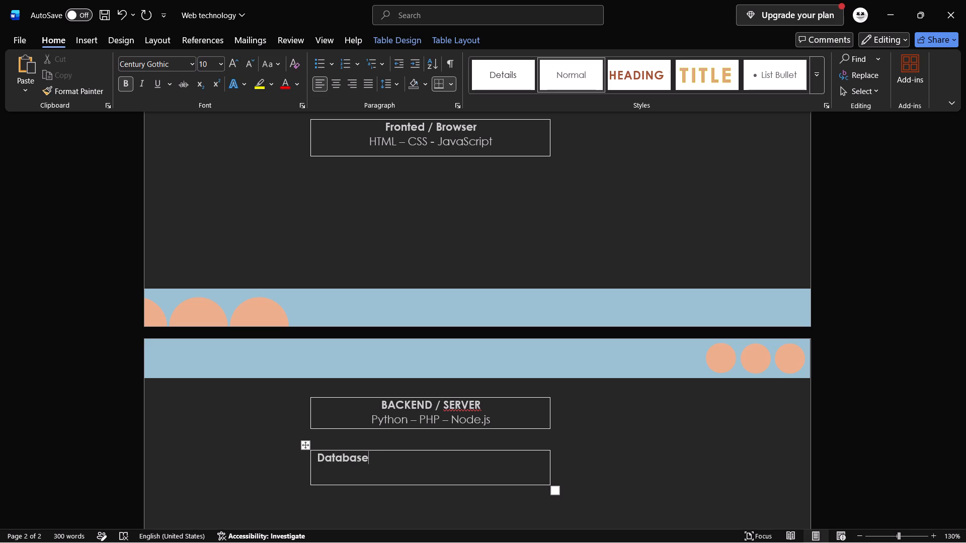
{"action": "left_click", "coordinate": [338, 85]}
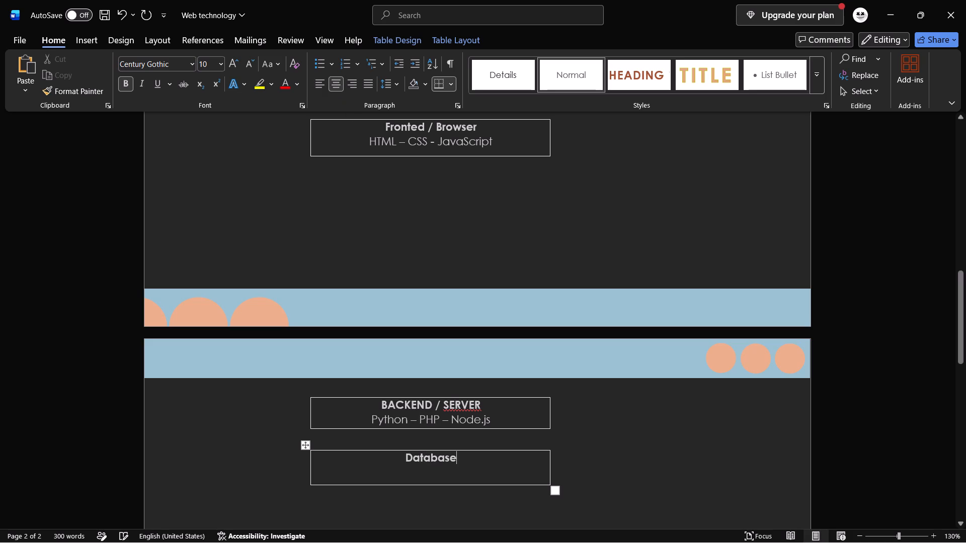
{"action": "key", "text": "Return"}
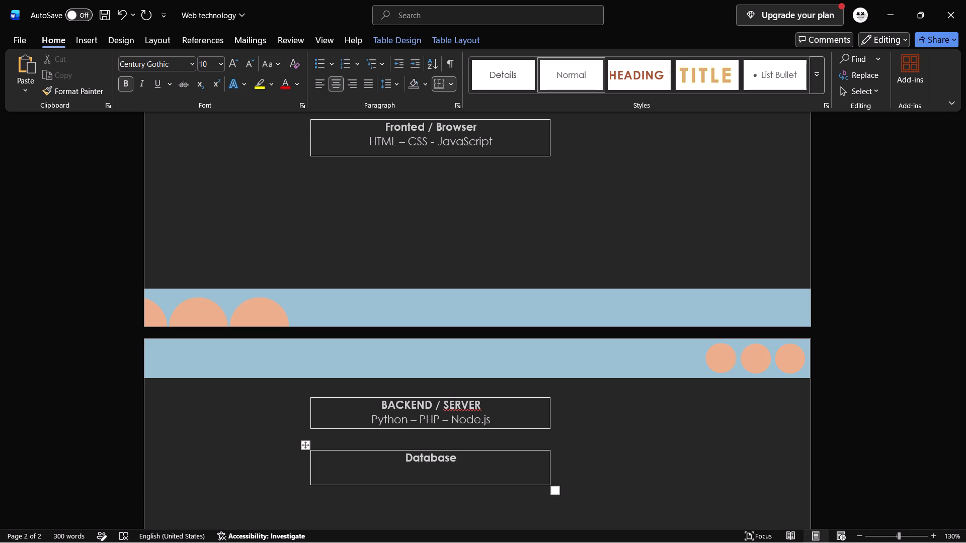
Enter the line "MySQL – PostgreSQL -MongoDB" beneath the "Database" heading in its box.
{"action": "key", "text": "shift+m"}
{"action": "type", "text": "ySQ"}
{"action": "key", "text": "shift+l"}
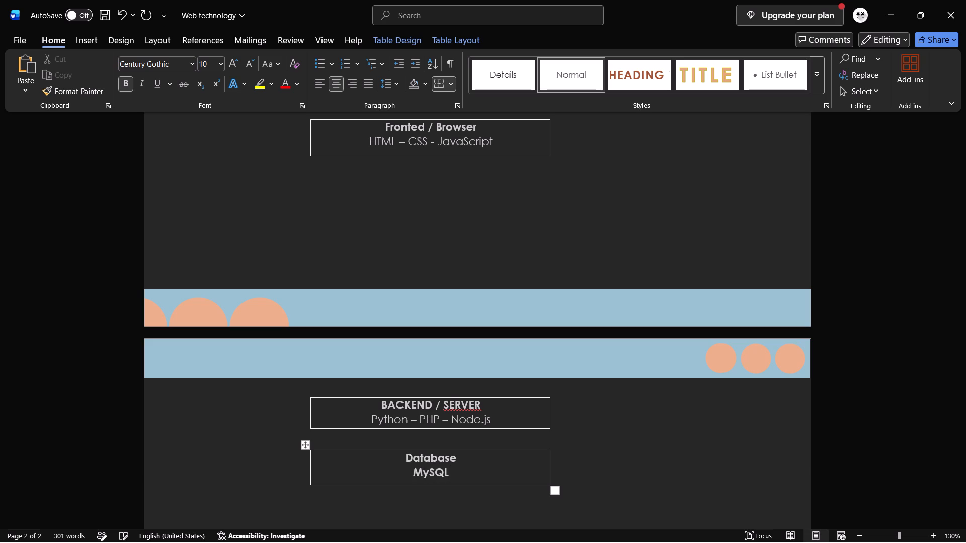
{"action": "key", "text": "space"}
{"action": "type", "text": "-"}
{"action": "key", "text": "space"}
{"action": "key", "text": "shift+p"}
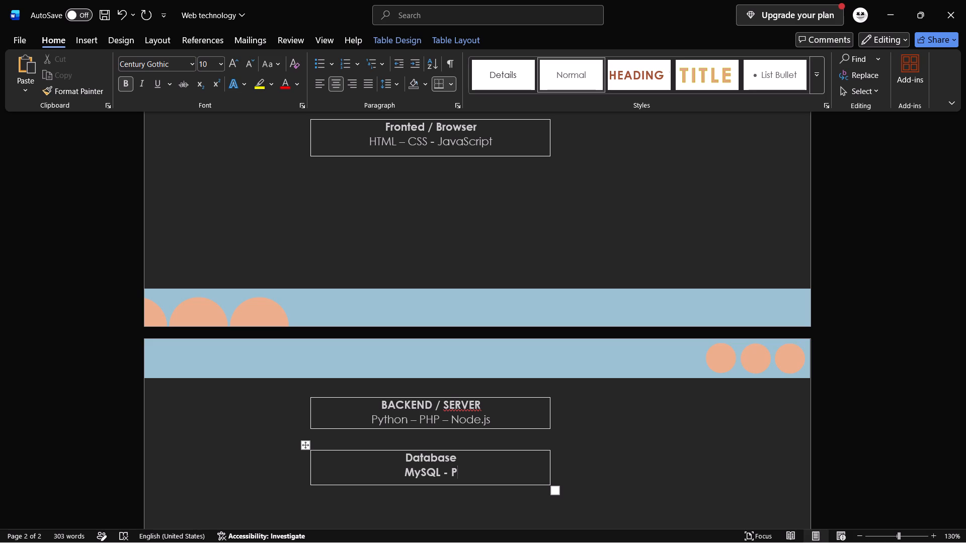
{"action": "key", "text": "r"}
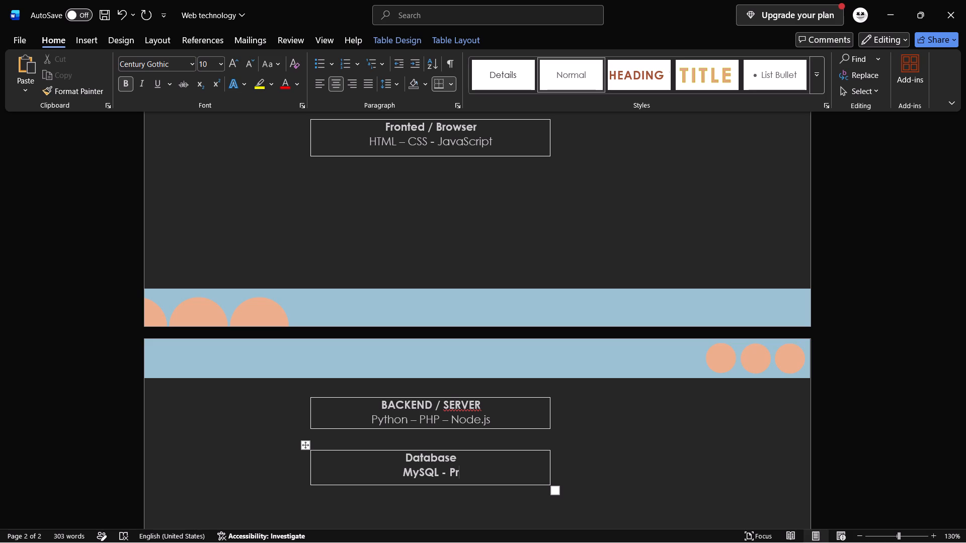
{"action": "key", "text": "BackSpace"}
{"action": "key", "text": "p"}
{"action": "key", "text": "BackSpace"}
{"action": "type", "text": "os"}
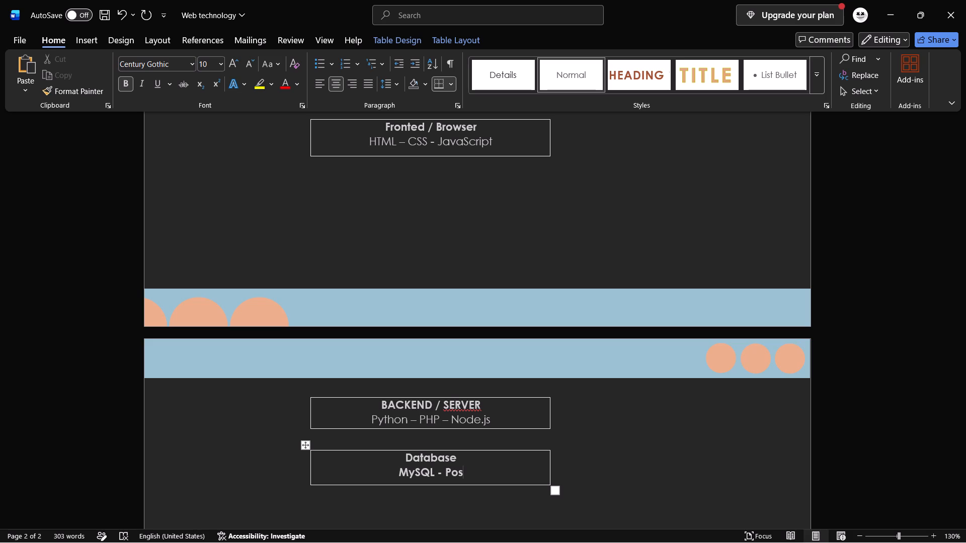
{"action": "key", "text": "t"}
{"action": "type", "text": "gre"}
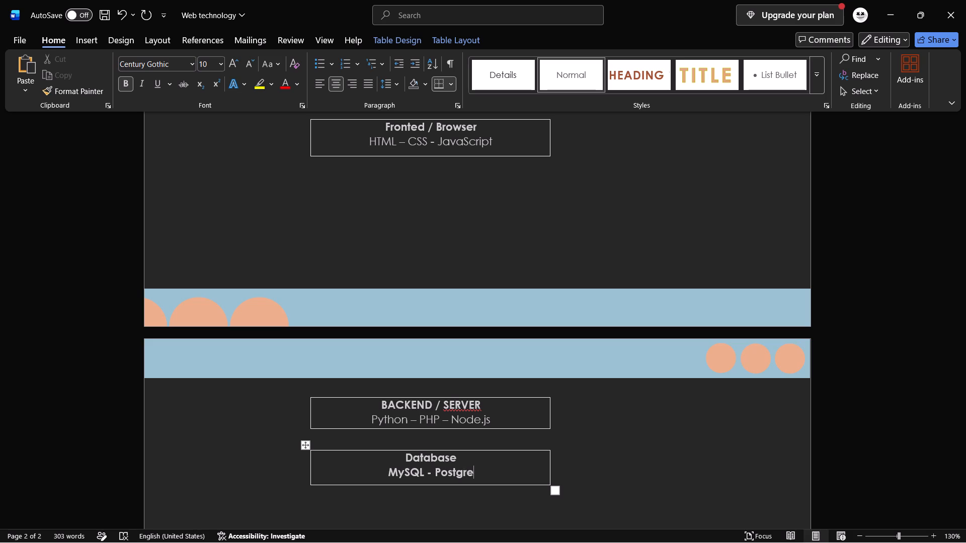
{"action": "type", "text": "SQL"}
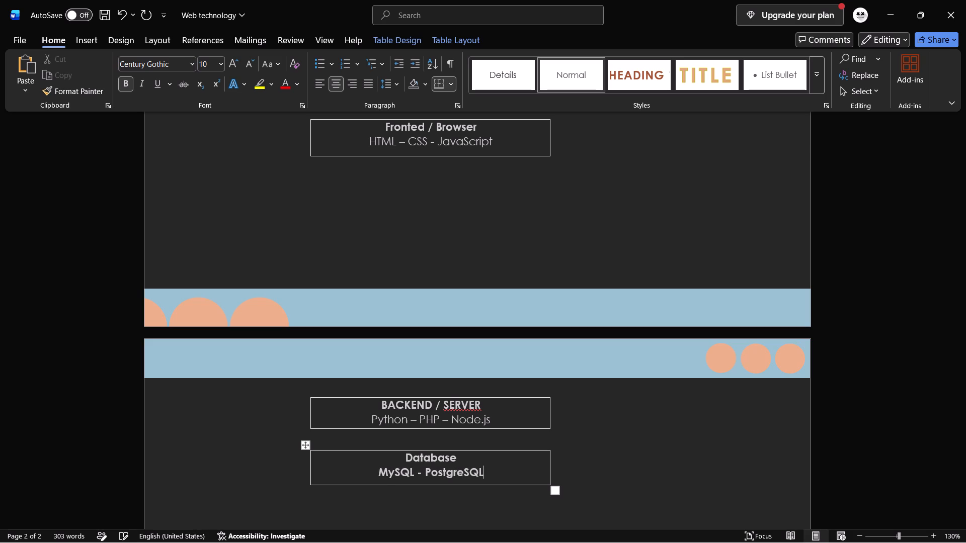
{"action": "key", "text": "space"}
{"action": "type", "text": "-"}
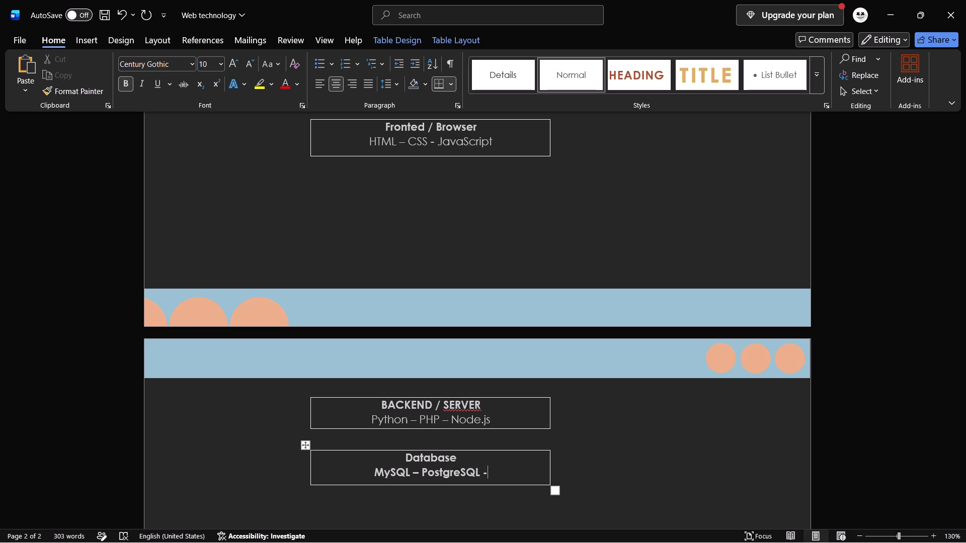
{"action": "type", "text": "MO"}
{"action": "key", "text": "BackSpace"}
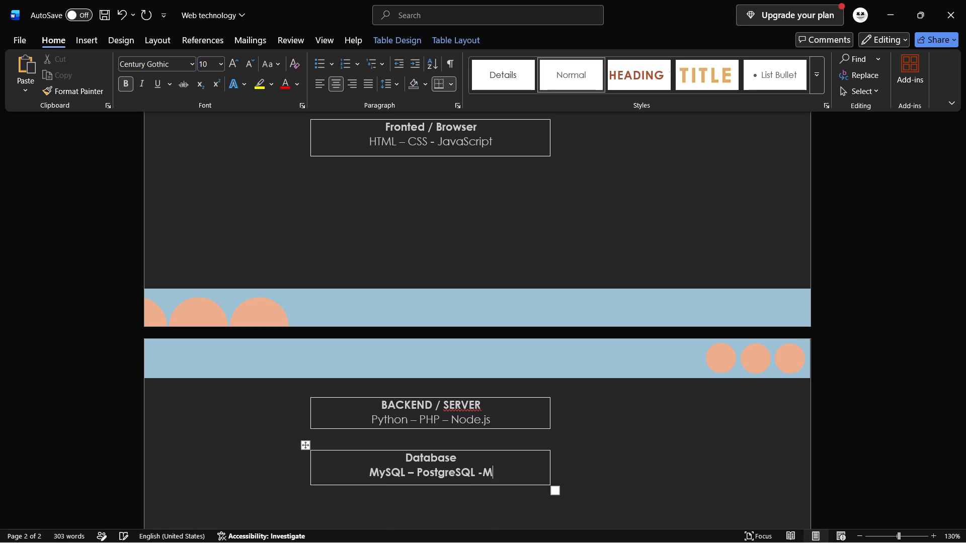
{"action": "type", "text": "on"}
{"action": "type", "text": "go"}
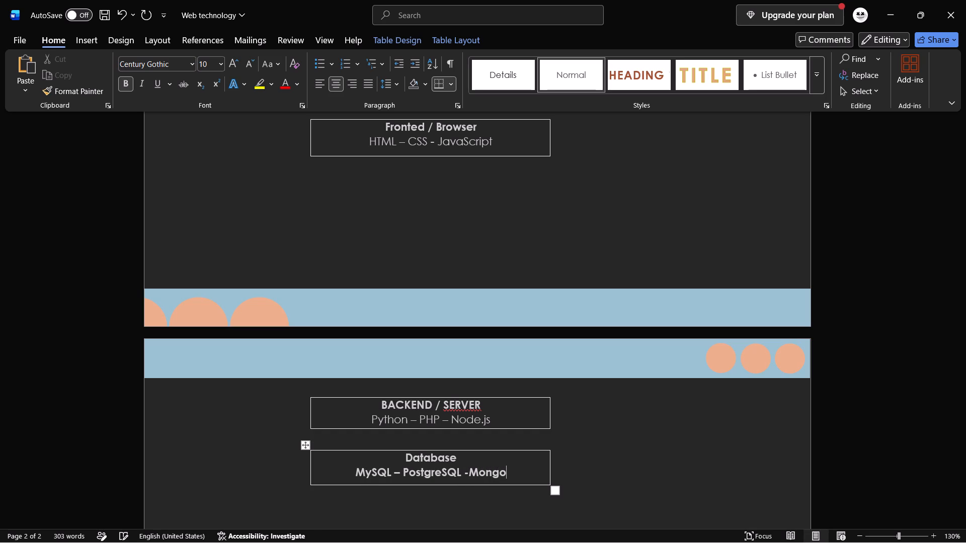
{"action": "type", "text": "DB"}
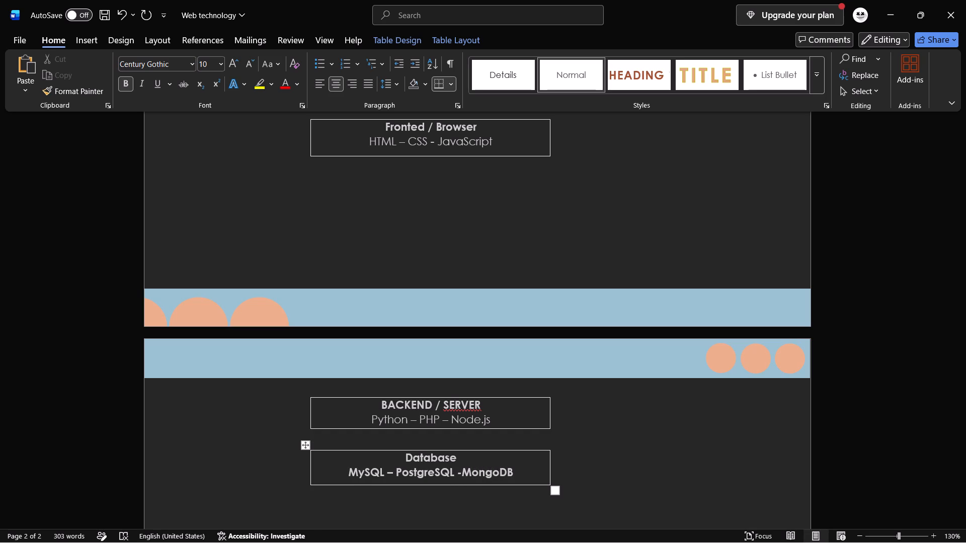
Remove the bold formatting from the "MySQL – PostgreSQL -MongoDB" line.
{"action": "left_click_drag", "start_coordinate": [345, 475], "coordinate": [505, 472]}
{"action": "left_click", "coordinate": [124, 84]}
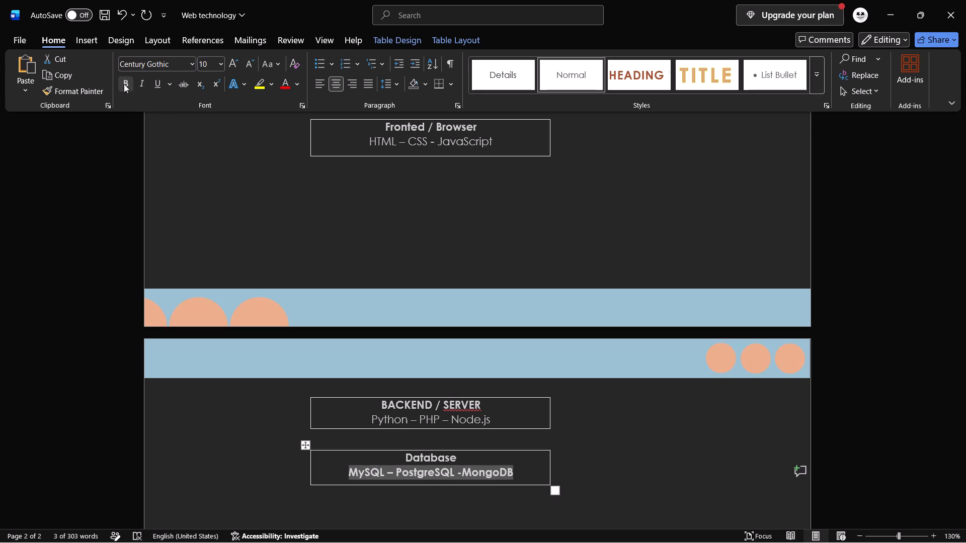
{"action": "left_click", "coordinate": [458, 438]}
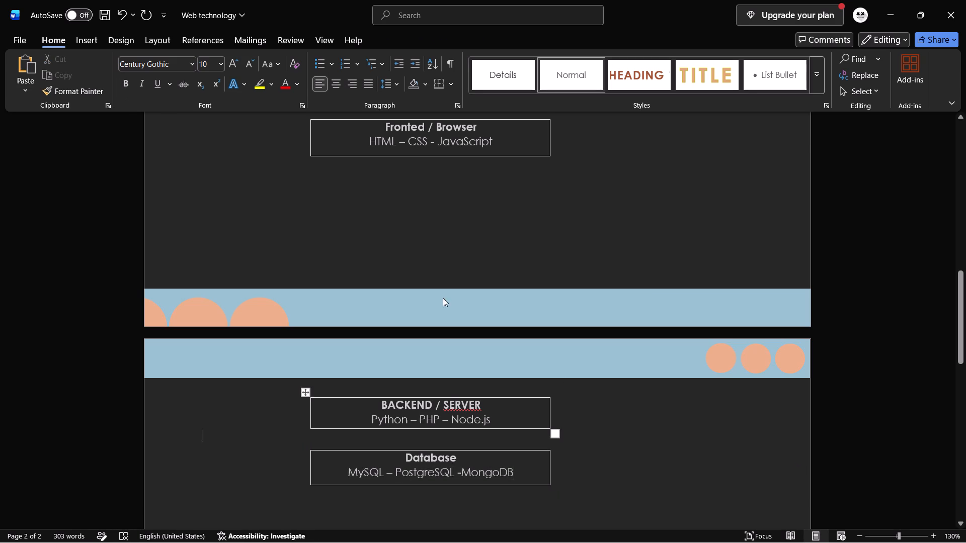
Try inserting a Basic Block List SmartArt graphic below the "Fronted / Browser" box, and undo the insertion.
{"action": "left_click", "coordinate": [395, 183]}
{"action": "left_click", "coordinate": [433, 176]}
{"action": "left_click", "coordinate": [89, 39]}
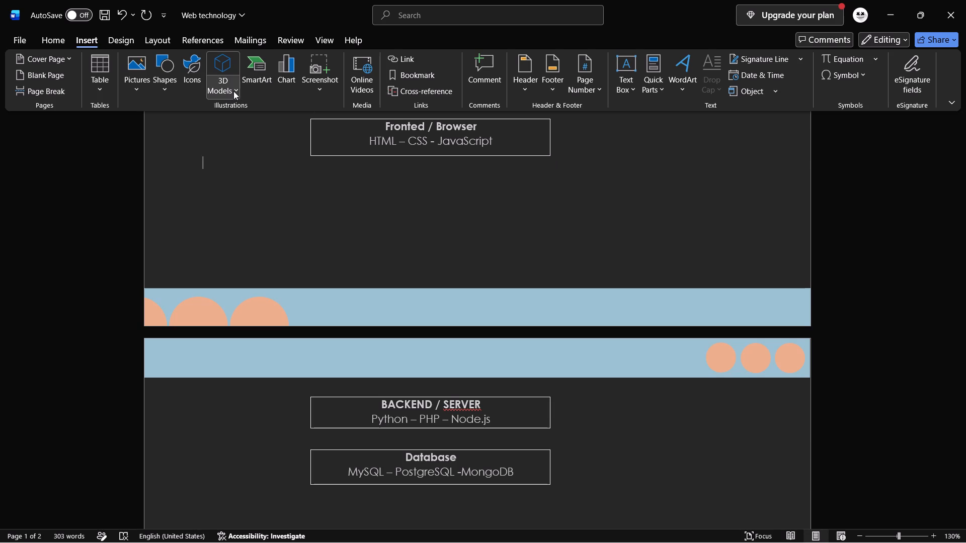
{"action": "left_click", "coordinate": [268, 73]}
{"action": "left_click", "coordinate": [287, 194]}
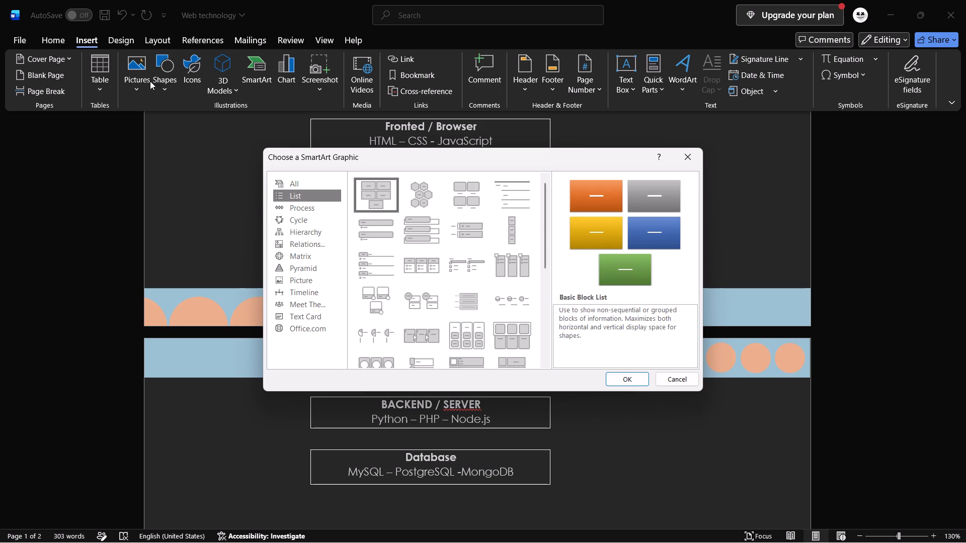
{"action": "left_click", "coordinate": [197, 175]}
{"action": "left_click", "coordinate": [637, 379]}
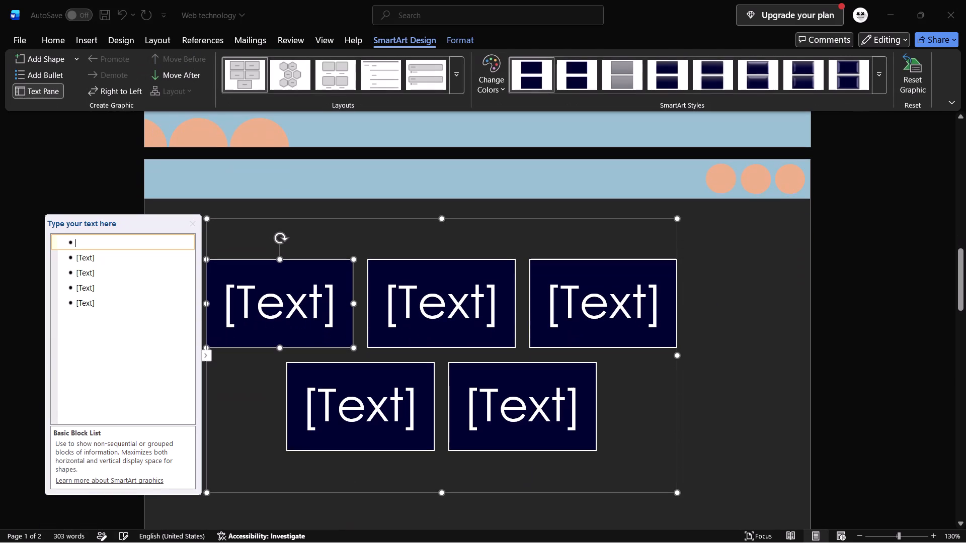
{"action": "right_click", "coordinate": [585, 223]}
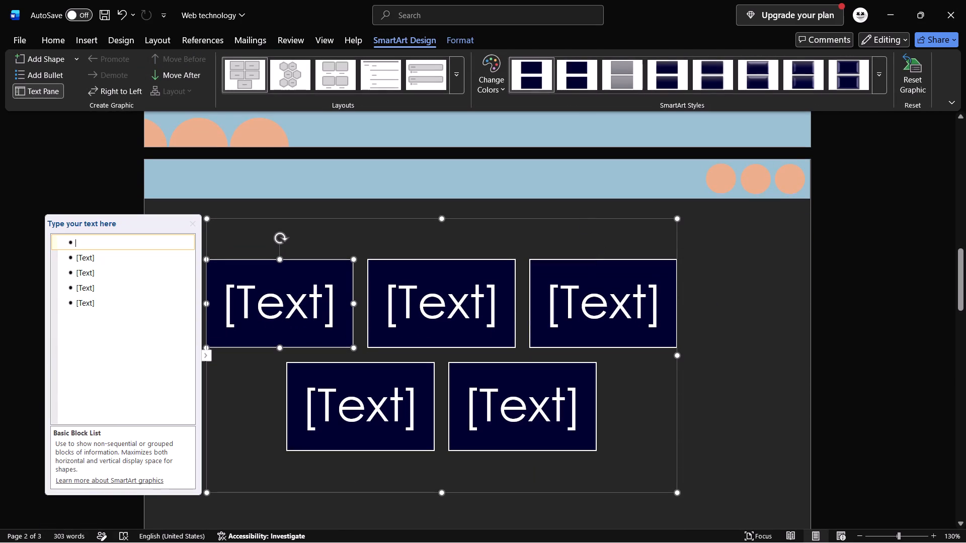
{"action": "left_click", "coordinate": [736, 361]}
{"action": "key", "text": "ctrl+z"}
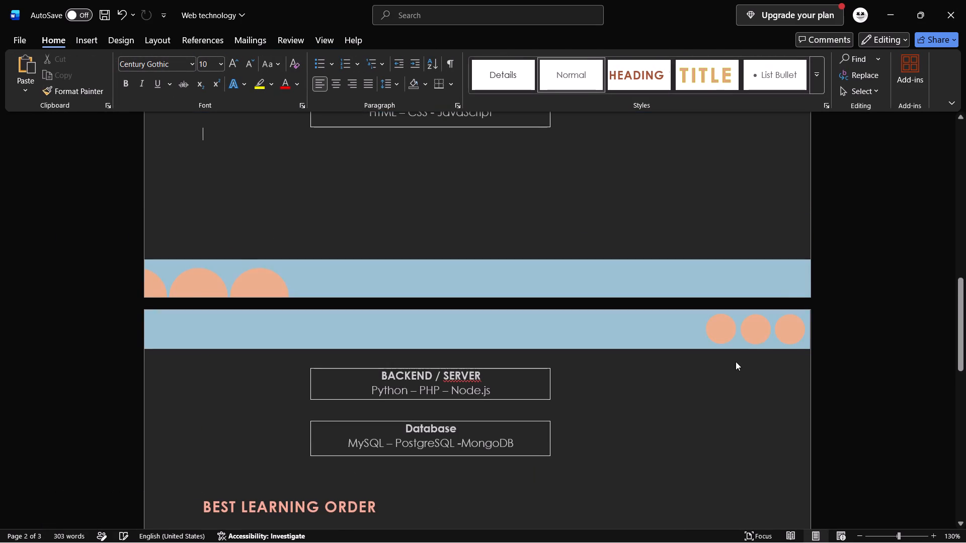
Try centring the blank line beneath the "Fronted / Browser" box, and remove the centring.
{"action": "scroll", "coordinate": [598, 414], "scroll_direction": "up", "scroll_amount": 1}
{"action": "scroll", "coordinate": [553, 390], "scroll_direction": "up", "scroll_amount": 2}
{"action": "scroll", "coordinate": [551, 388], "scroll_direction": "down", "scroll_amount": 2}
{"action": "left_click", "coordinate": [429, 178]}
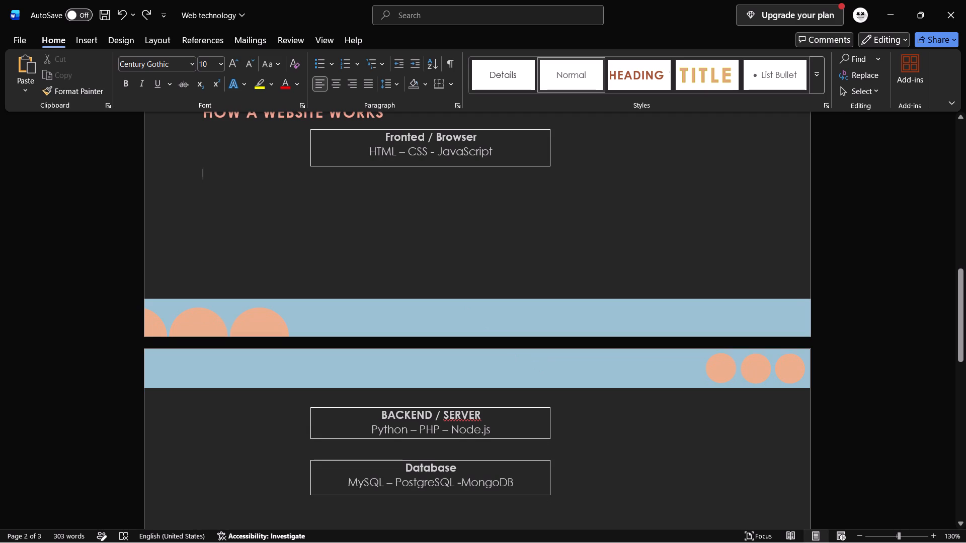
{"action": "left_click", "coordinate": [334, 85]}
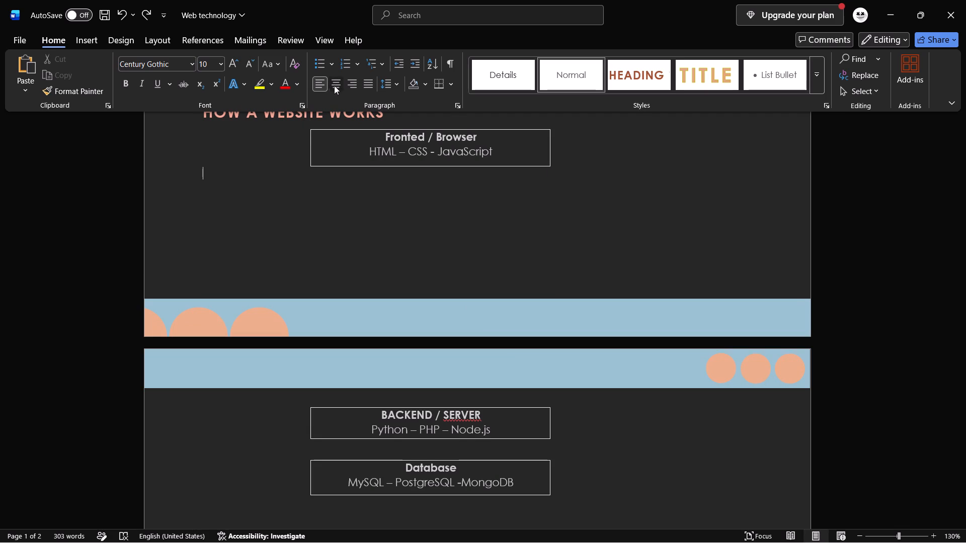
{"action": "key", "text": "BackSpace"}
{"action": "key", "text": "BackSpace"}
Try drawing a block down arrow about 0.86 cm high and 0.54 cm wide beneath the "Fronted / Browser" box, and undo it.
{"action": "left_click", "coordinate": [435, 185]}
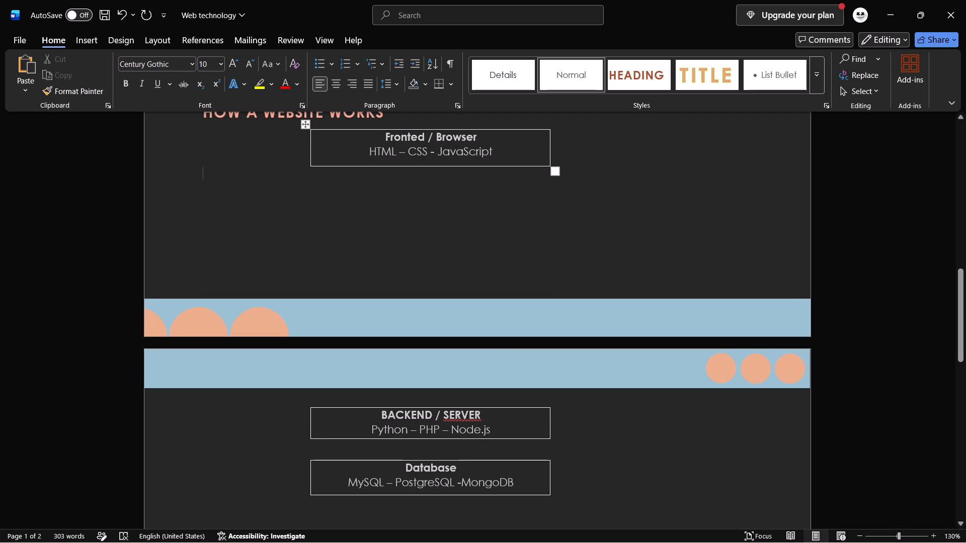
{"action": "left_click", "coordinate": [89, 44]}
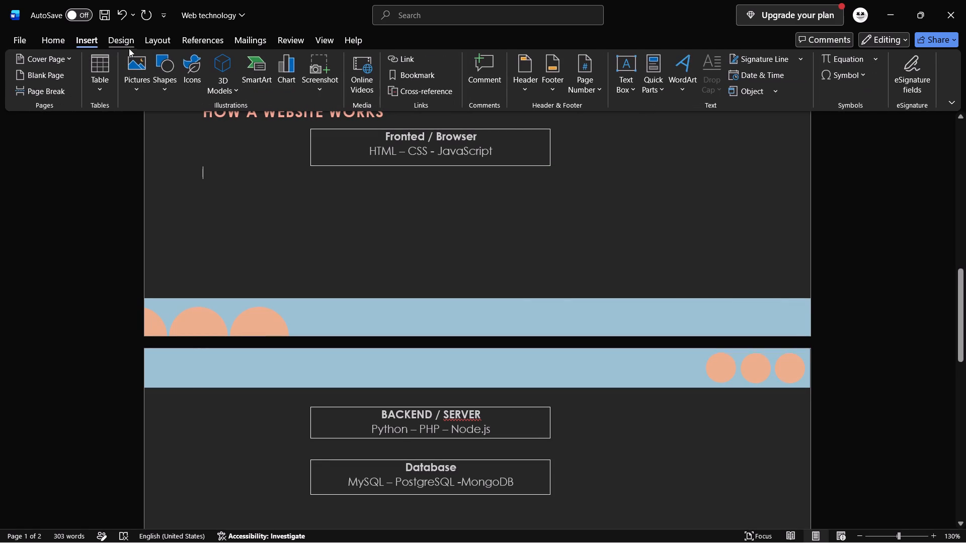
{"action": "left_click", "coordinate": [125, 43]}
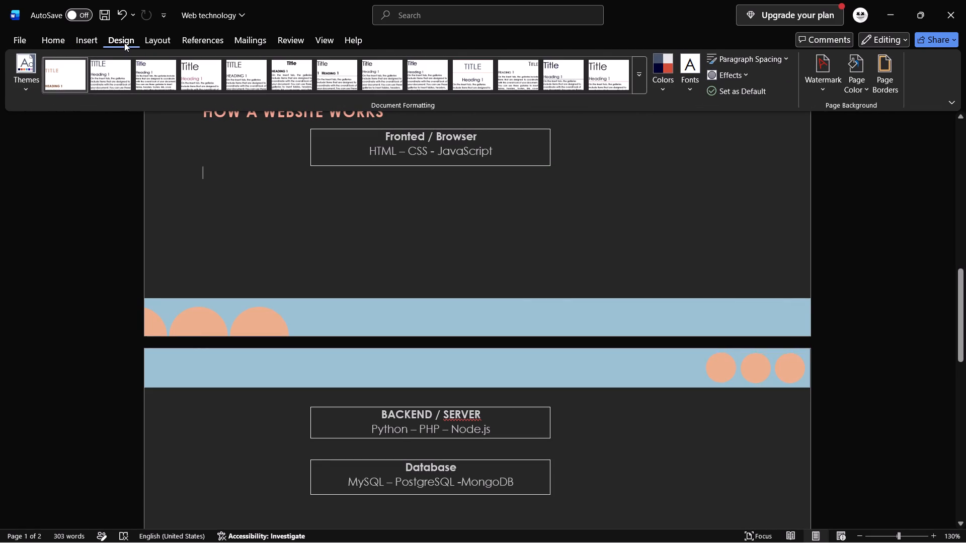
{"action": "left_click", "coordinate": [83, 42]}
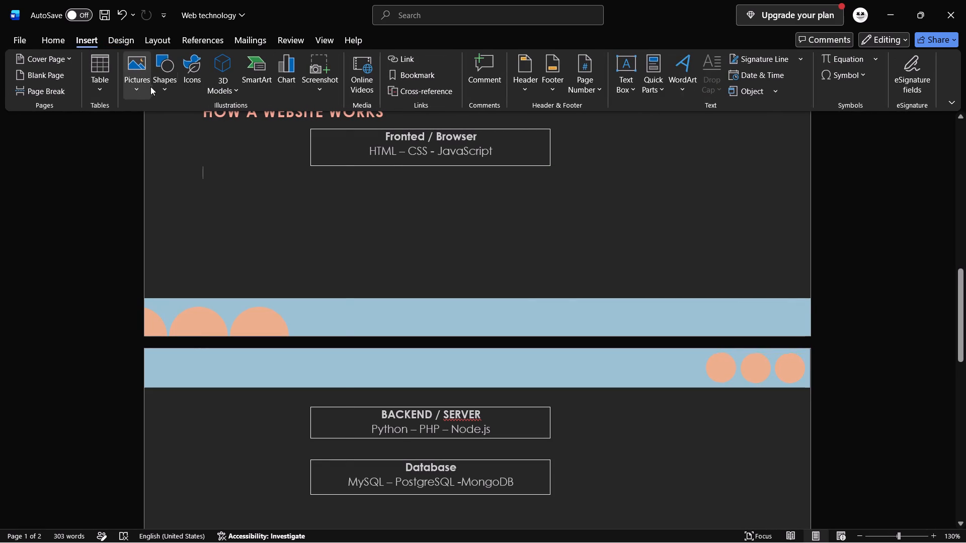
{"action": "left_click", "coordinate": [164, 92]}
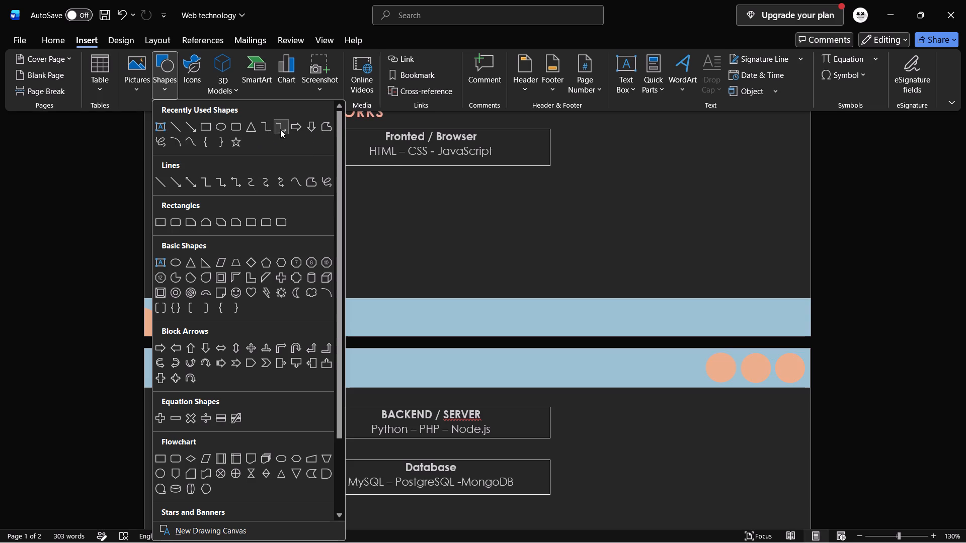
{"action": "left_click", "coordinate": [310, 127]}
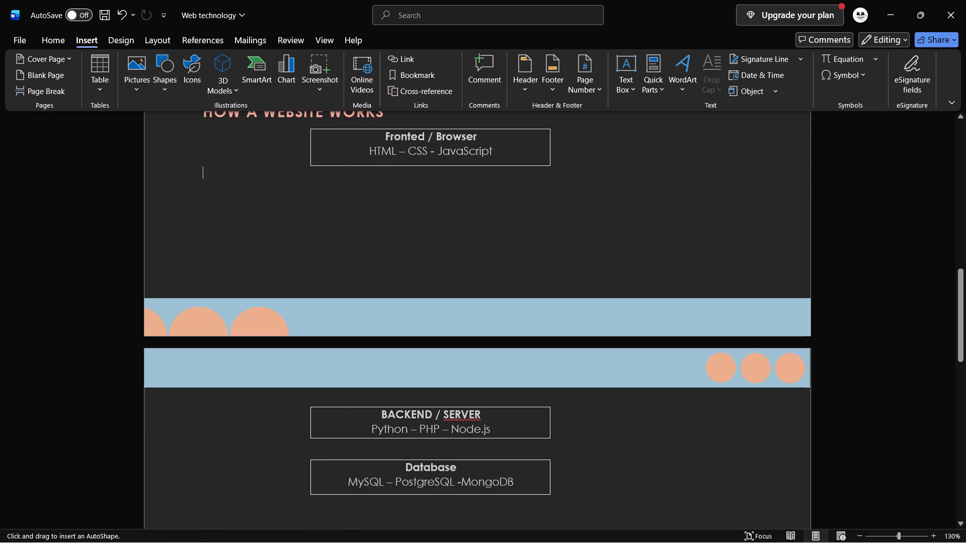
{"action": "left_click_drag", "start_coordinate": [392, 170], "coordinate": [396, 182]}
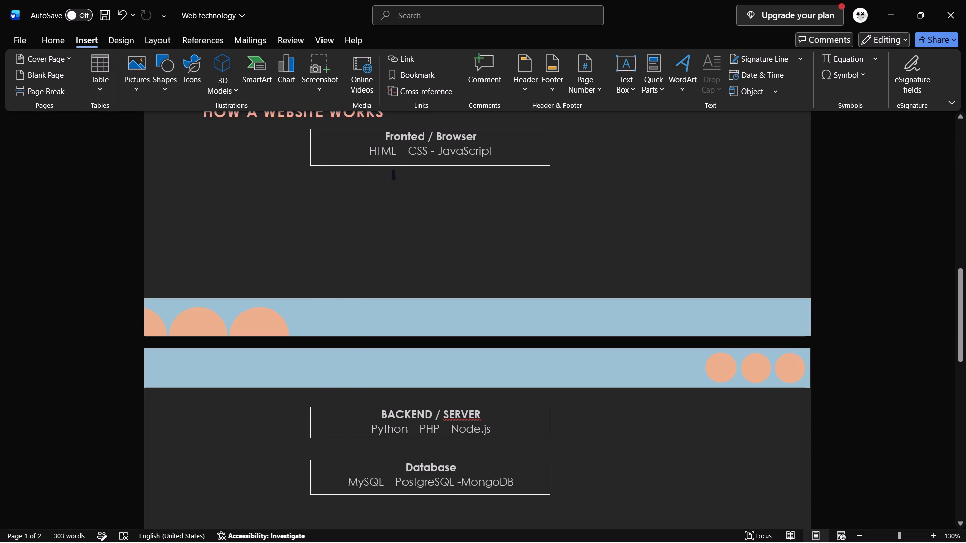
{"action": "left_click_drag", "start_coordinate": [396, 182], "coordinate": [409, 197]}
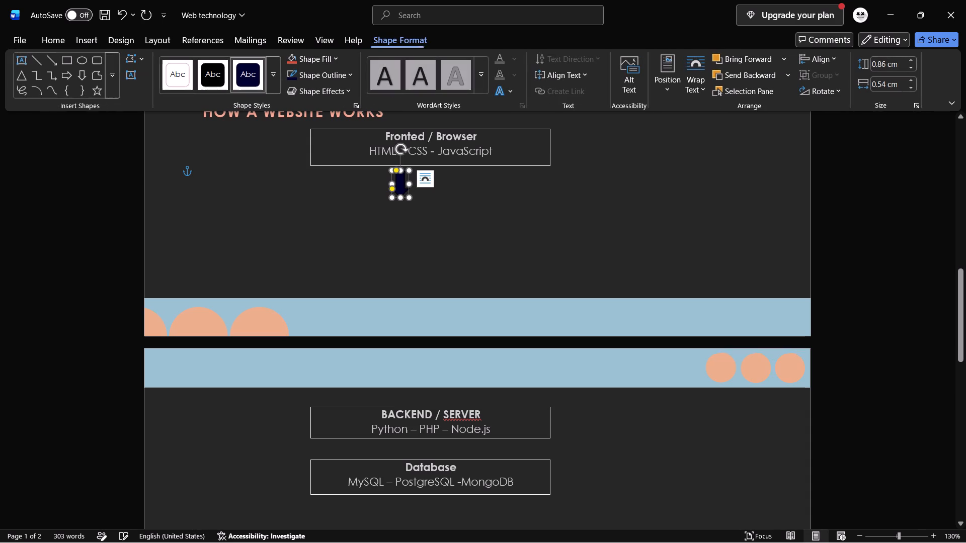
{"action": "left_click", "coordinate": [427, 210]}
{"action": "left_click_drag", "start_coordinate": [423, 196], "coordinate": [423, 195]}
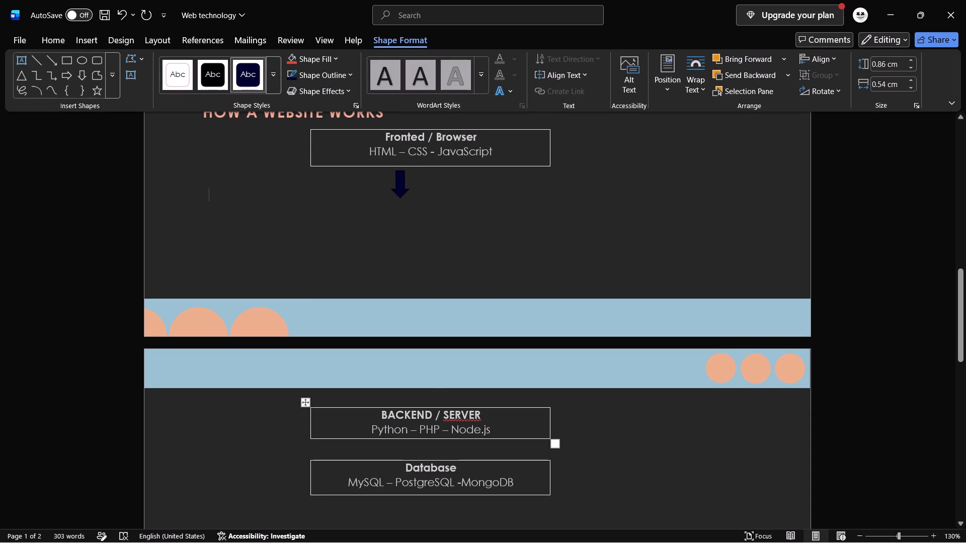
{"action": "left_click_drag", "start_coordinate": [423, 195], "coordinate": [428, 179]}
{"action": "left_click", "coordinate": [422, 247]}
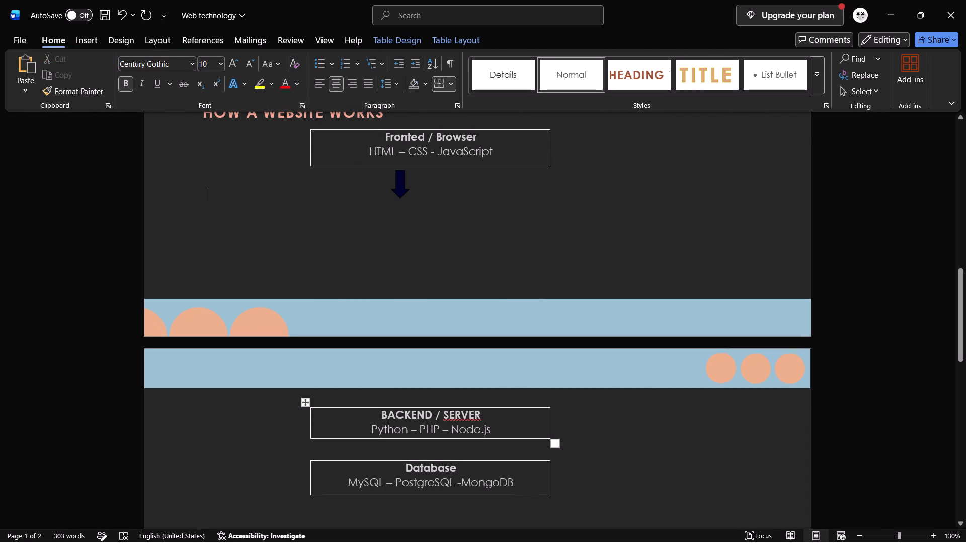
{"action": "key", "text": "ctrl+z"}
Draw a block down arrow about 0.76 cm high and 0.44 cm wide beneath the "Fronted / Browser" box.
{"action": "left_click", "coordinate": [91, 37]}
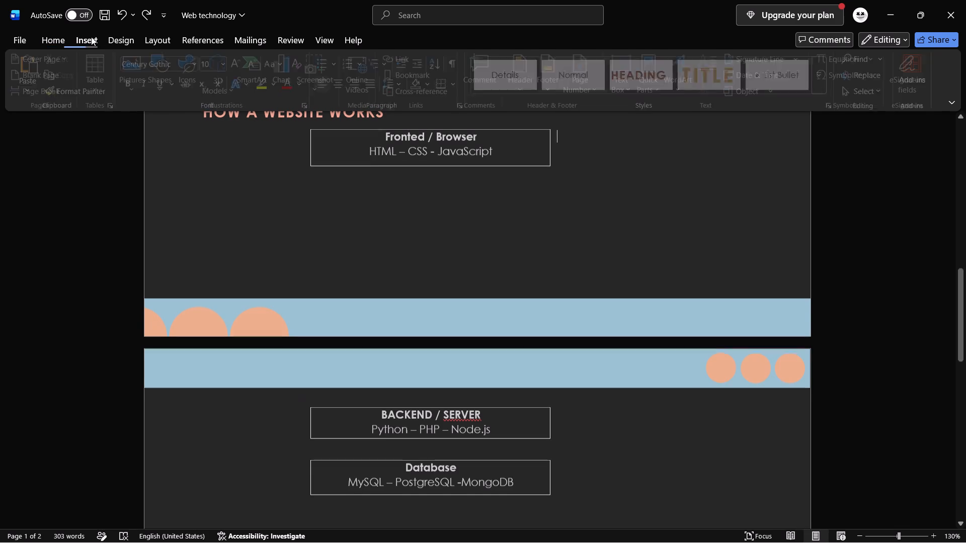
{"action": "left_click", "coordinate": [162, 89]}
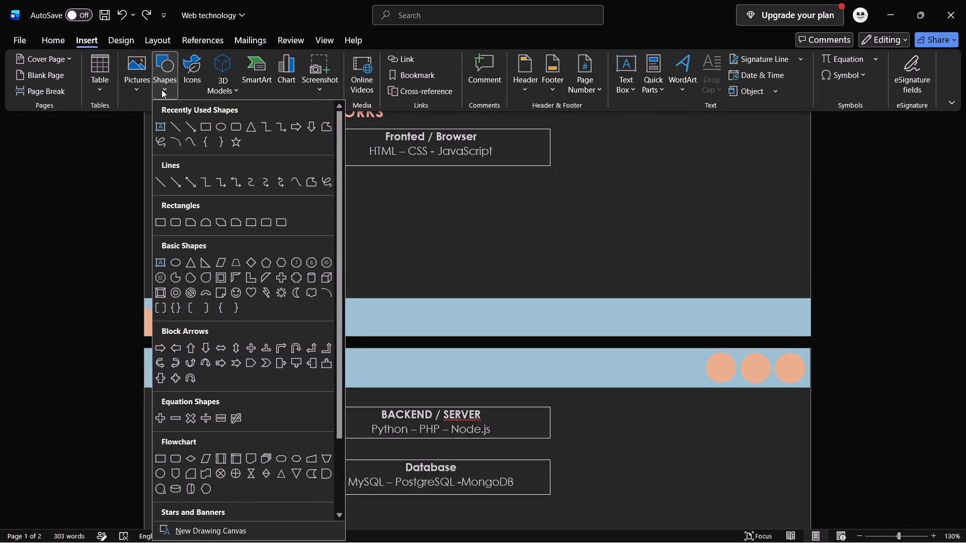
{"action": "scroll", "coordinate": [288, 337], "scroll_direction": "down", "scroll_amount": 1}
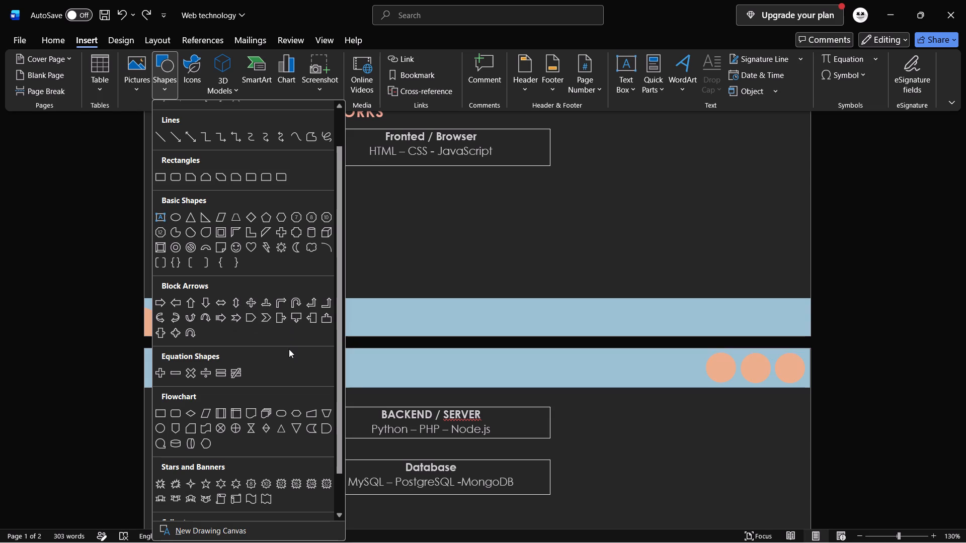
{"action": "scroll", "coordinate": [238, 318], "scroll_direction": "down", "scroll_amount": 1}
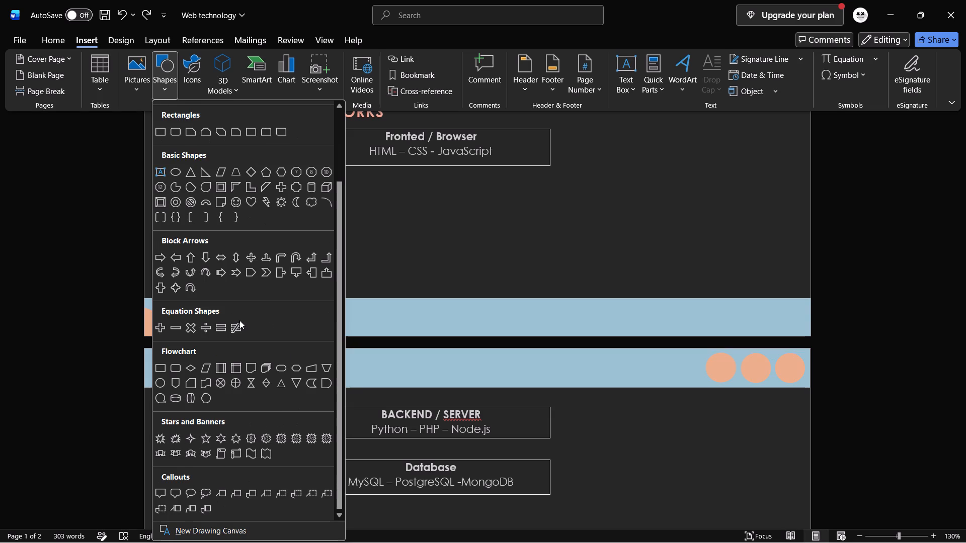
{"action": "scroll", "coordinate": [240, 320], "scroll_direction": "down", "scroll_amount": 1}
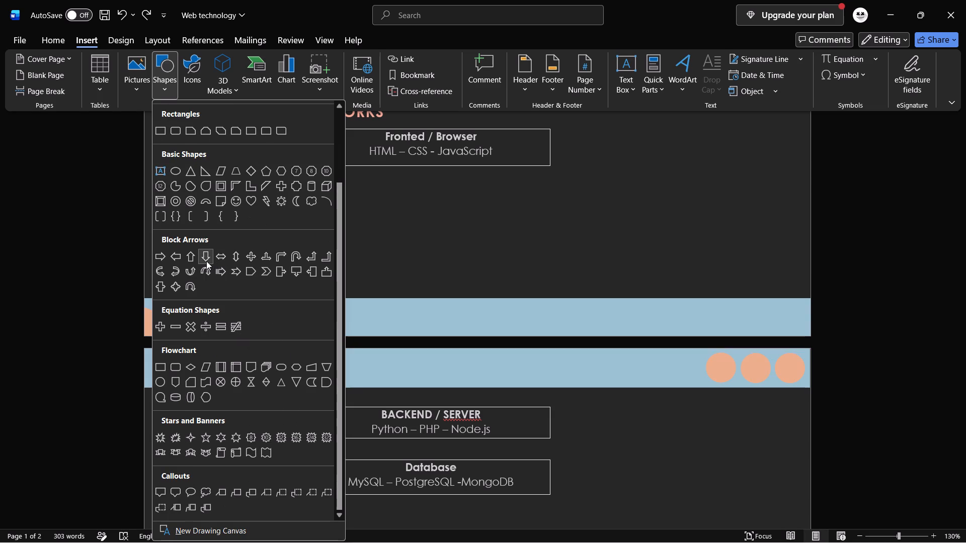
{"action": "left_click", "coordinate": [208, 258]}
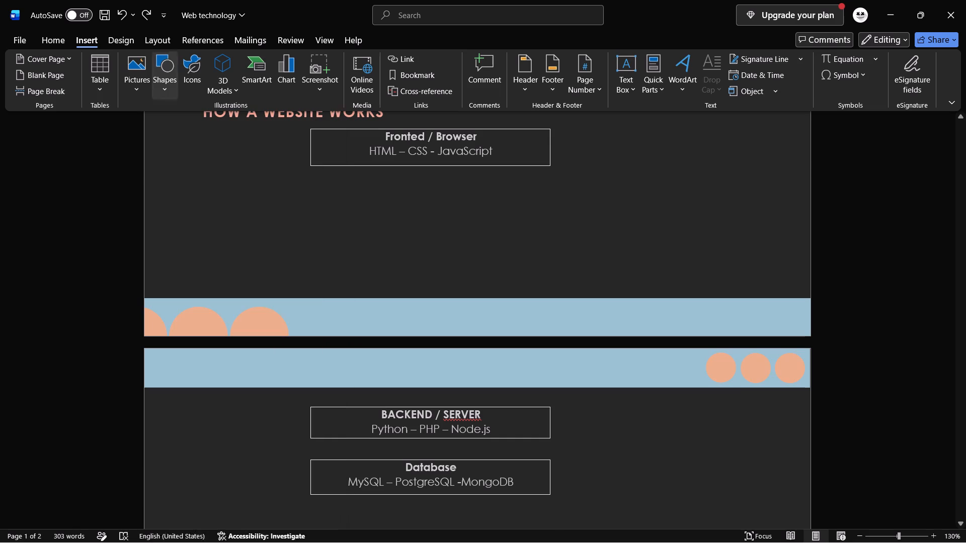
{"action": "left_click_drag", "start_coordinate": [395, 173], "coordinate": [399, 185]}
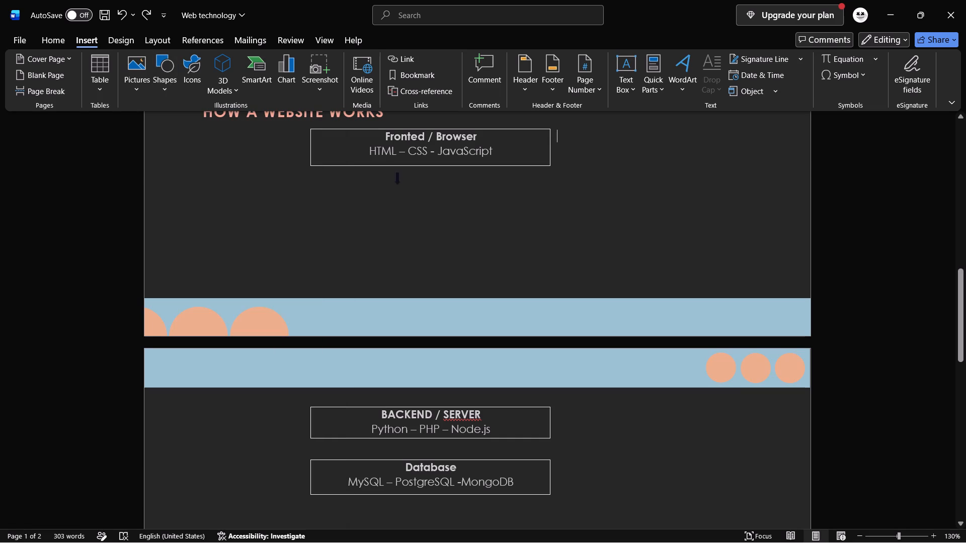
{"action": "left_click_drag", "start_coordinate": [399, 185], "coordinate": [409, 196]}
{"action": "left_click", "coordinate": [315, 249]}
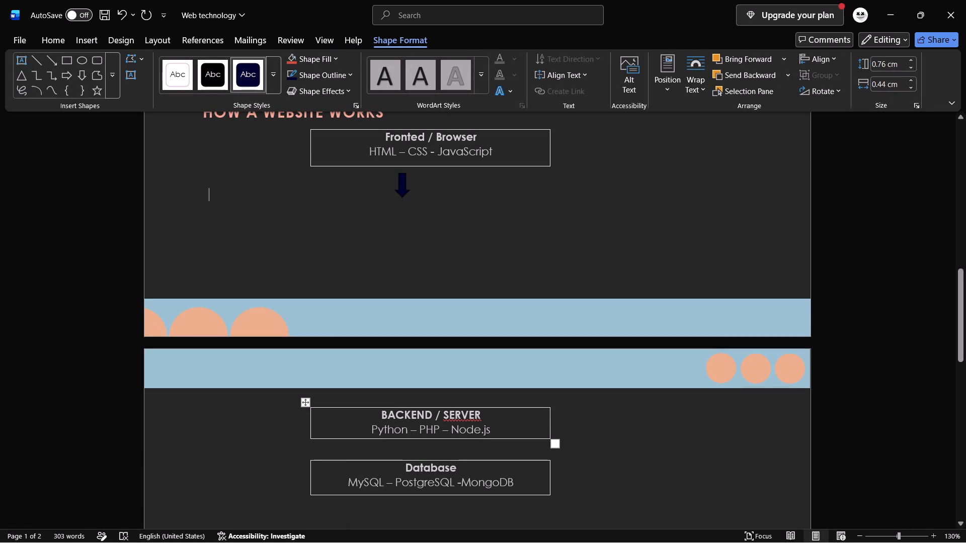
Draw a block up arrow about 0.7 cm high and 0.42 cm wide to the right of the down arrow beneath the "Fronted / Browser" box.
{"action": "left_click", "coordinate": [83, 40]}
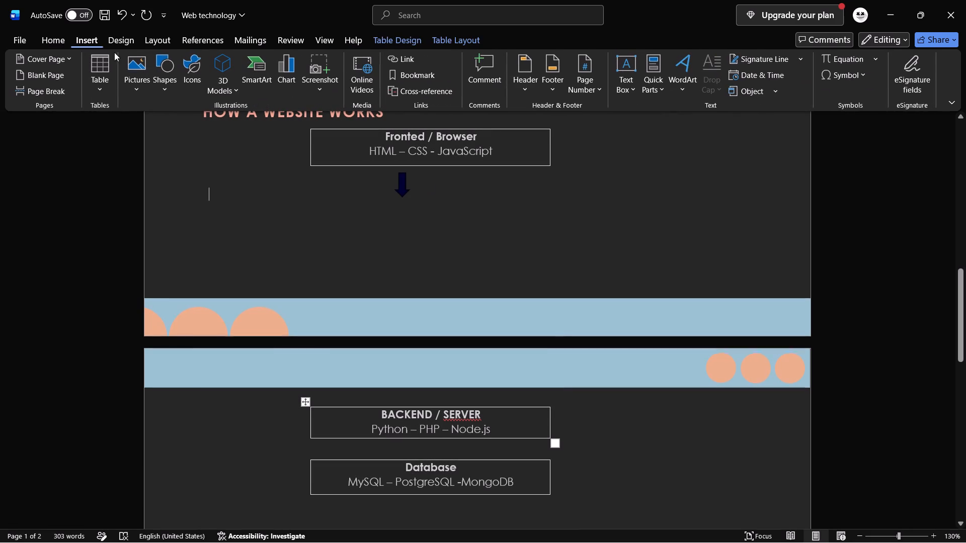
{"action": "left_click", "coordinate": [162, 84]}
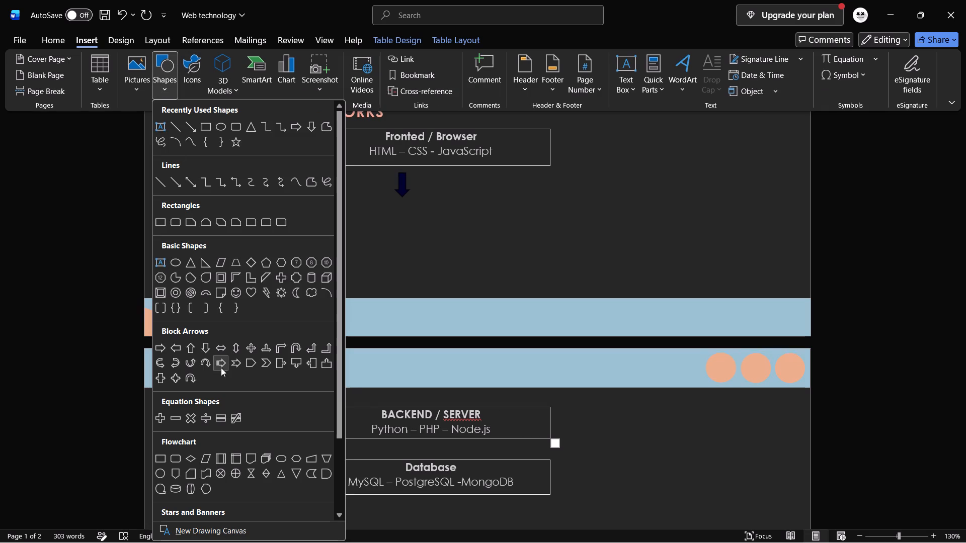
{"action": "left_click", "coordinate": [190, 348]}
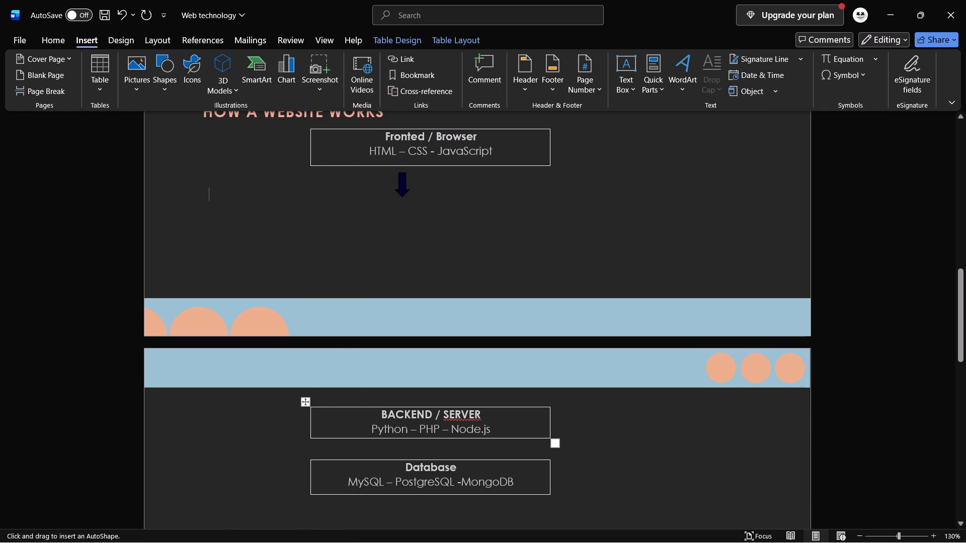
{"action": "left_click_drag", "start_coordinate": [424, 190], "coordinate": [442, 170]}
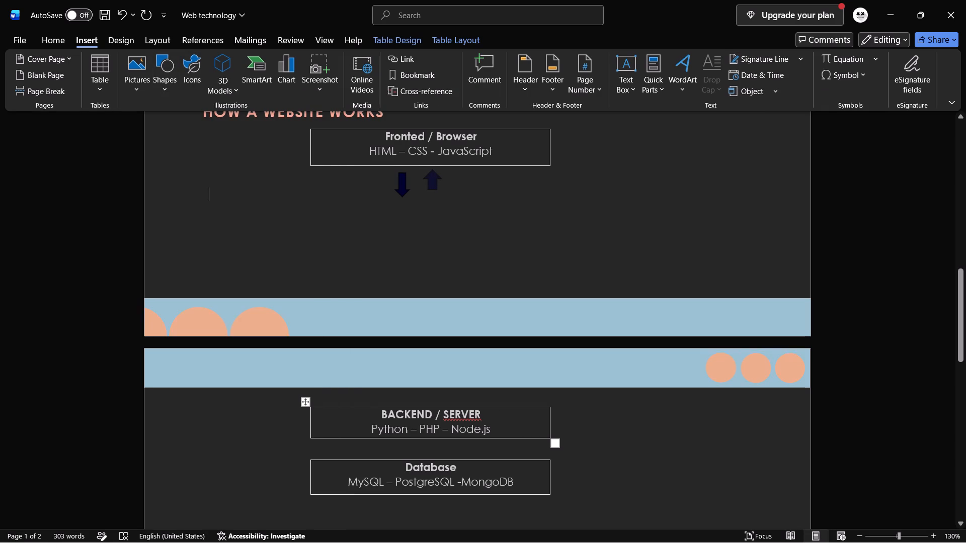
{"action": "left_click_drag", "start_coordinate": [442, 170], "coordinate": [434, 168]}
{"action": "left_click_drag", "start_coordinate": [434, 168], "coordinate": [437, 168]}
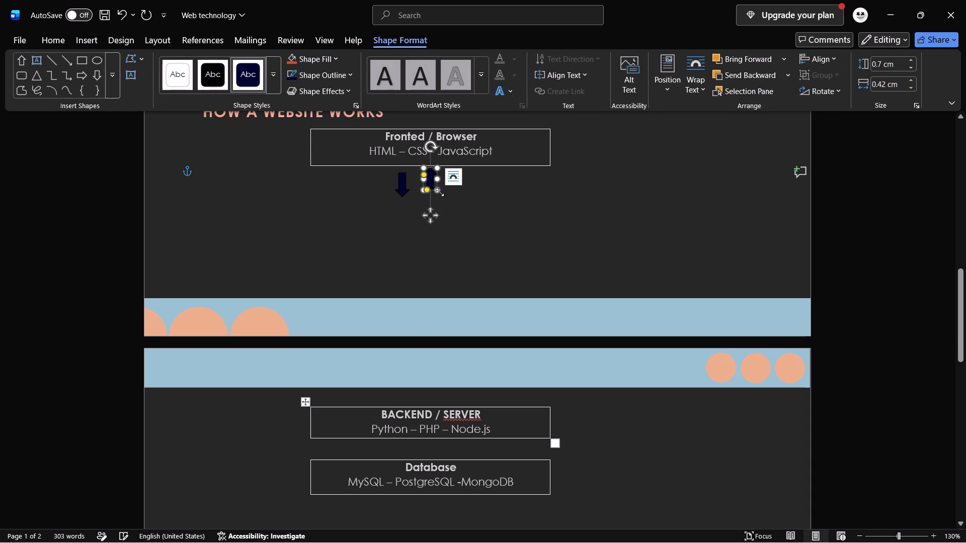
Nudge the up arrow slightly right and the down arrow slightly up and right beneath the "Fronted / Browser" box.
{"action": "left_click_drag", "start_coordinate": [432, 182], "coordinate": [434, 187]}
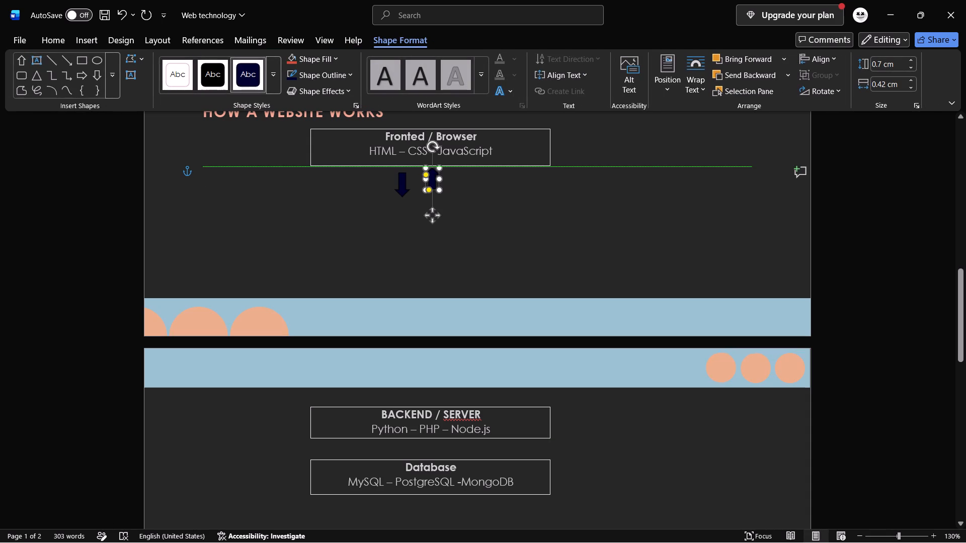
{"action": "left_click_drag", "start_coordinate": [434, 187], "coordinate": [434, 189]}
{"action": "left_click", "coordinate": [405, 183]}
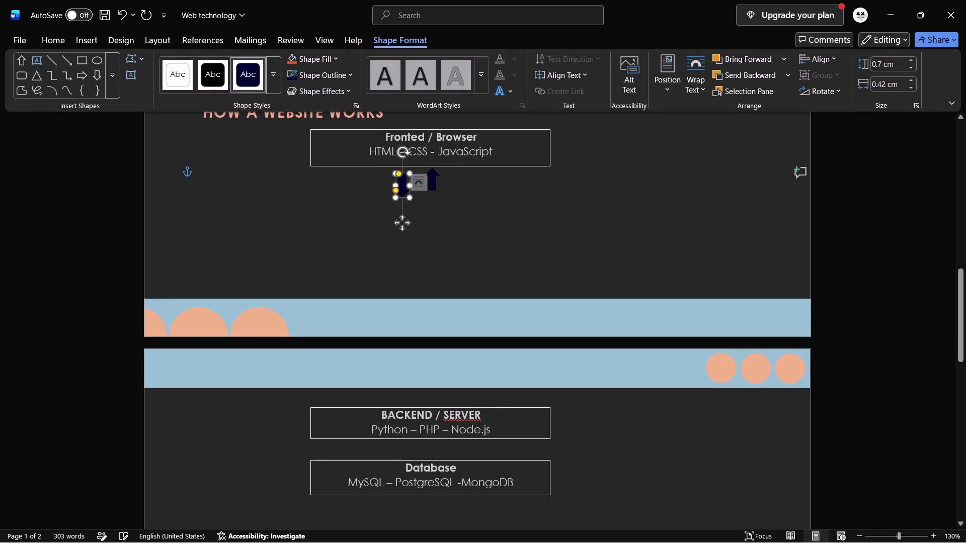
{"action": "left_click", "coordinate": [405, 183]}
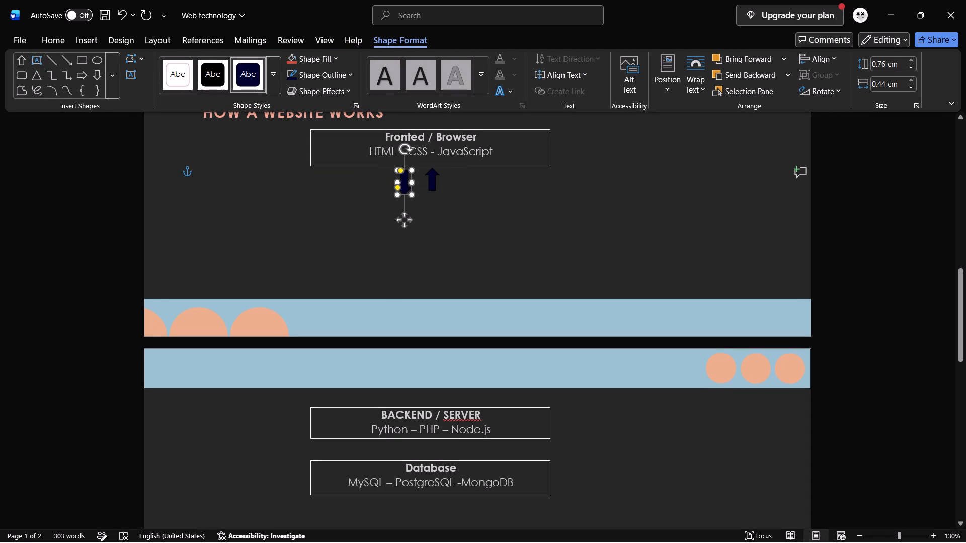
{"action": "left_click", "coordinate": [455, 220]}
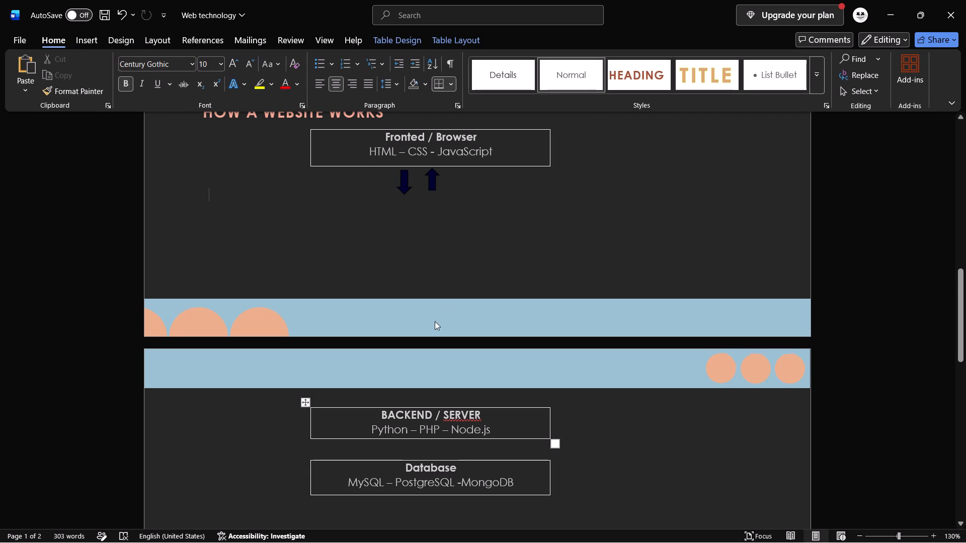
Add a blank line between the "BACKEND / SERVER" and "Database" boxes.
{"action": "scroll", "coordinate": [446, 257], "scroll_direction": "down", "scroll_amount": 1}
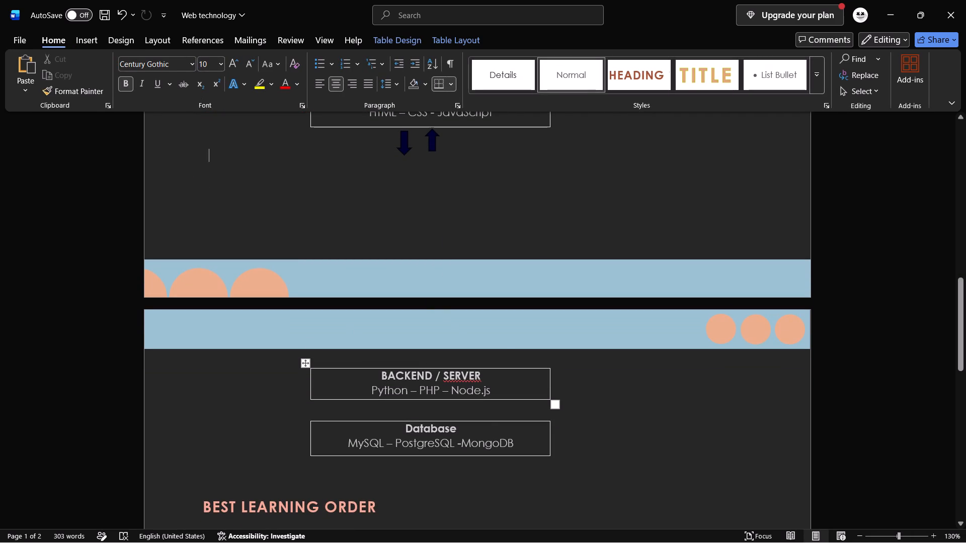
{"action": "left_click", "coordinate": [446, 411]}
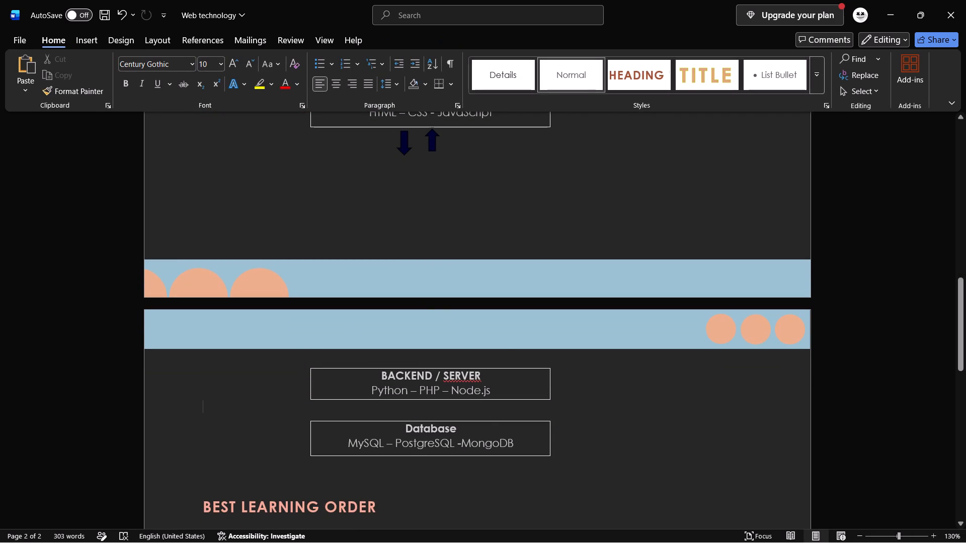
{"action": "key", "text": "Return"}
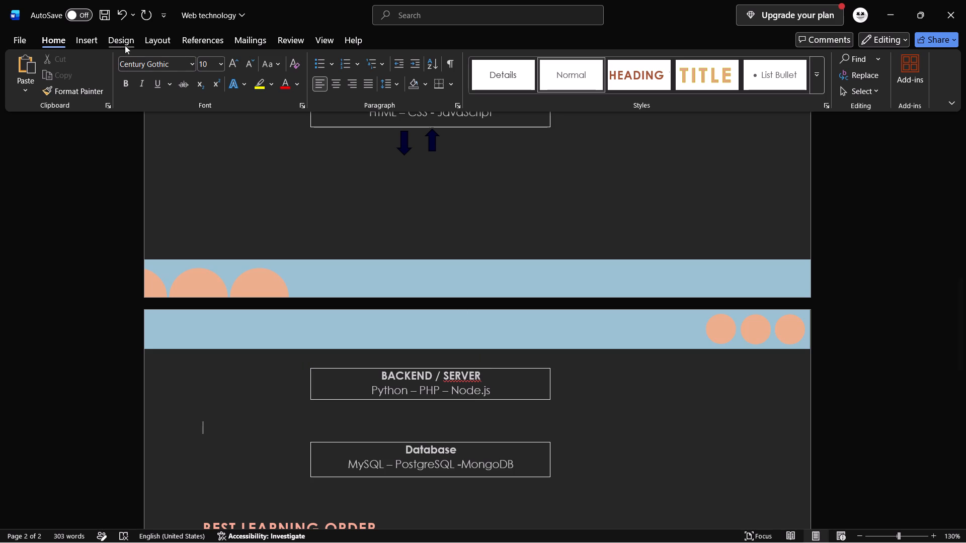
Draw a block down arrow about 0.78 cm high and 0.52 cm wide between the "BACKEND / SERVER" and "Database" boxes.
{"action": "left_click", "coordinate": [91, 38]}
{"action": "left_click", "coordinate": [165, 85]}
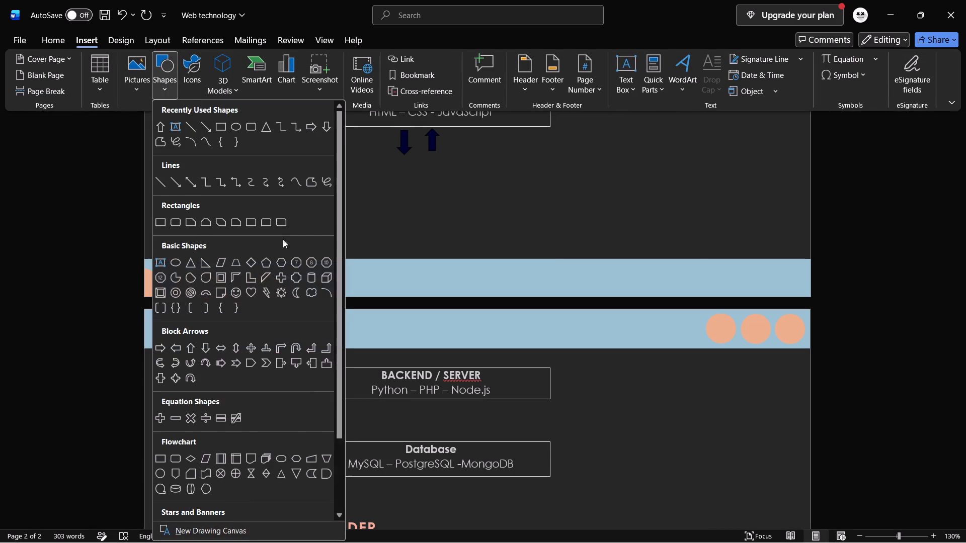
{"action": "scroll", "coordinate": [250, 341], "scroll_direction": "down", "scroll_amount": 1}
{"action": "scroll", "coordinate": [249, 343], "scroll_direction": "up", "scroll_amount": 1}
{"action": "scroll", "coordinate": [253, 345], "scroll_direction": "down", "scroll_amount": 1}
{"action": "left_click", "coordinate": [205, 301]}
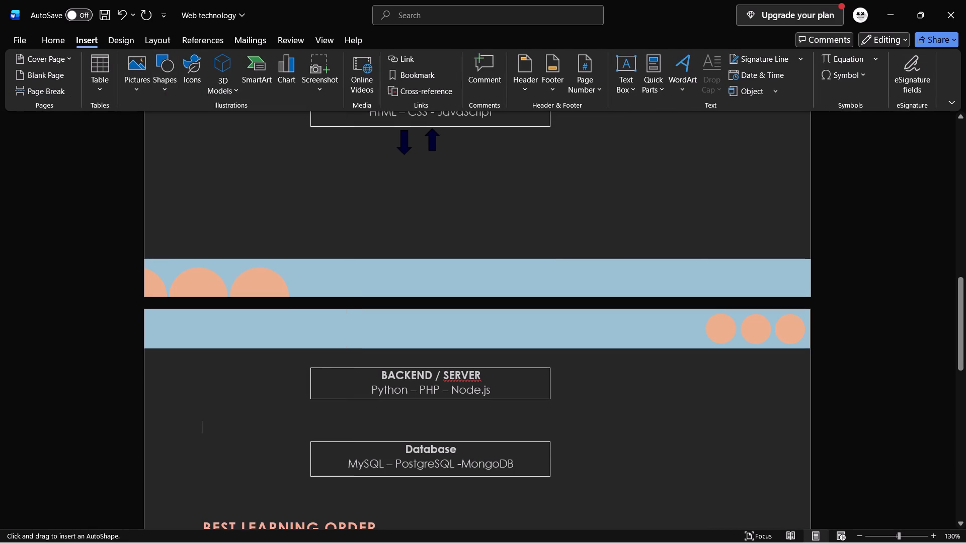
{"action": "left_click_drag", "start_coordinate": [407, 408], "coordinate": [423, 432]}
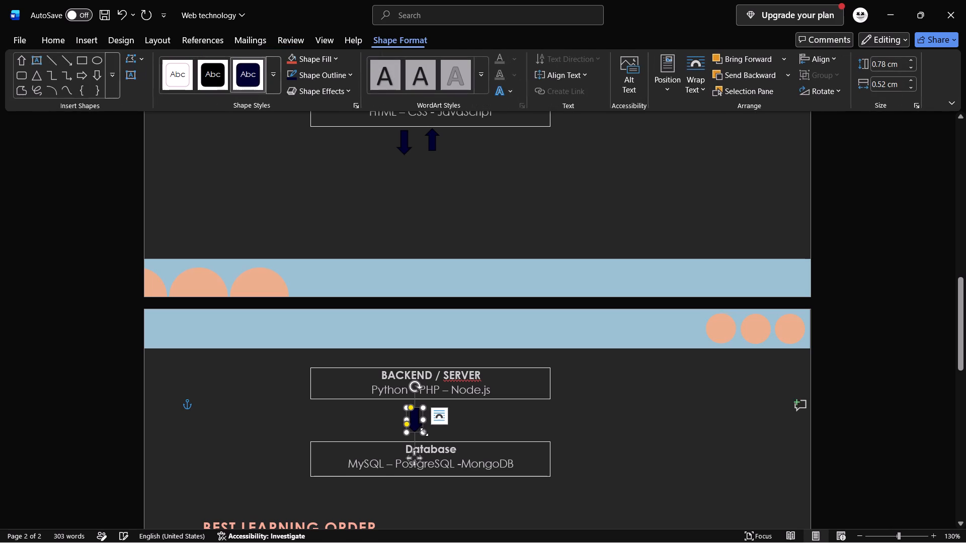
Draw a block up arrow about 0.78 cm high and 0.55 cm wide beside the down arrow above the "Database" box, and nudge it slightly left.
{"action": "left_click", "coordinate": [91, 39]}
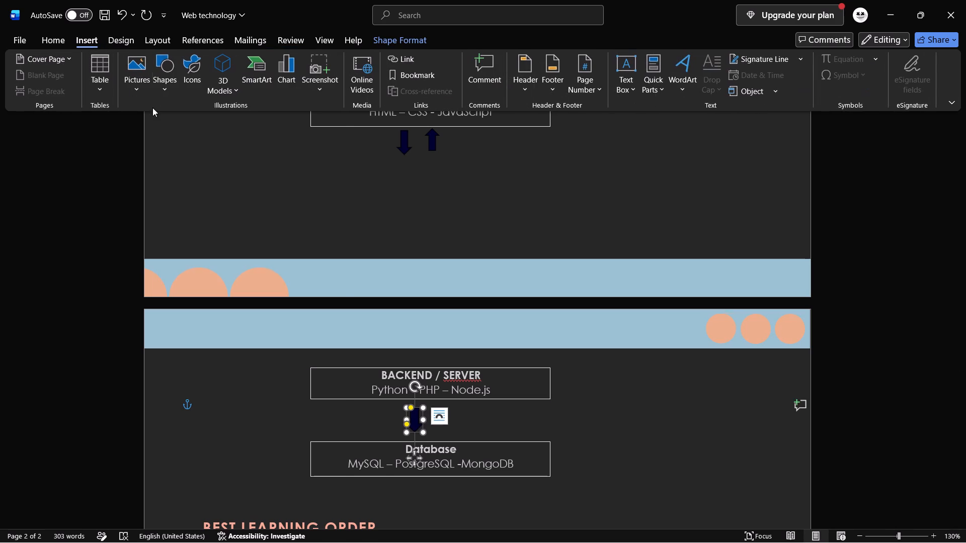
{"action": "left_click", "coordinate": [164, 89]}
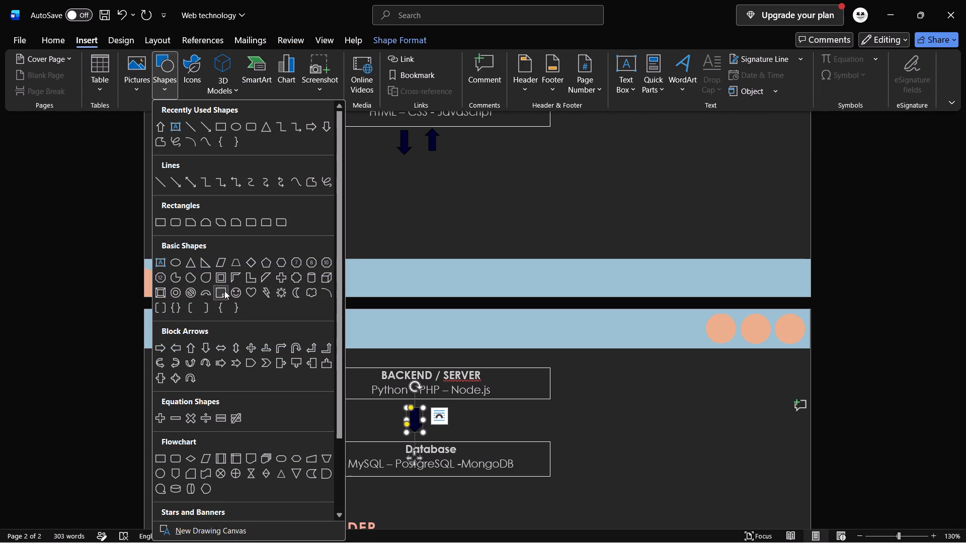
{"action": "scroll", "coordinate": [227, 276], "scroll_direction": "up", "scroll_amount": 1}
{"action": "scroll", "coordinate": [227, 275], "scroll_direction": "down", "scroll_amount": 3}
{"action": "scroll", "coordinate": [228, 274], "scroll_direction": "up", "scroll_amount": 1}
{"action": "scroll", "coordinate": [228, 273], "scroll_direction": "down", "scroll_amount": 2}
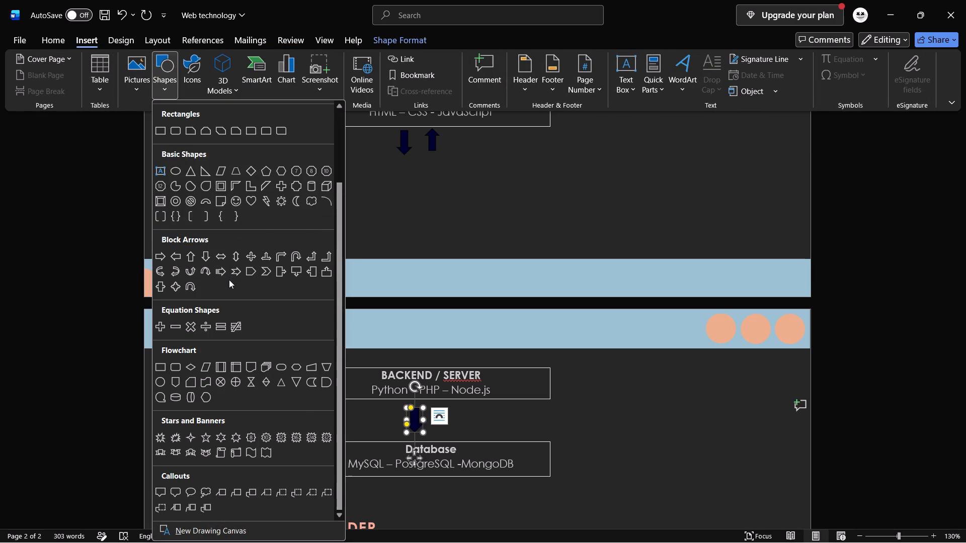
{"action": "scroll", "coordinate": [229, 280], "scroll_direction": "down", "scroll_amount": 1}
{"action": "scroll", "coordinate": [229, 285], "scroll_direction": "up", "scroll_amount": 1}
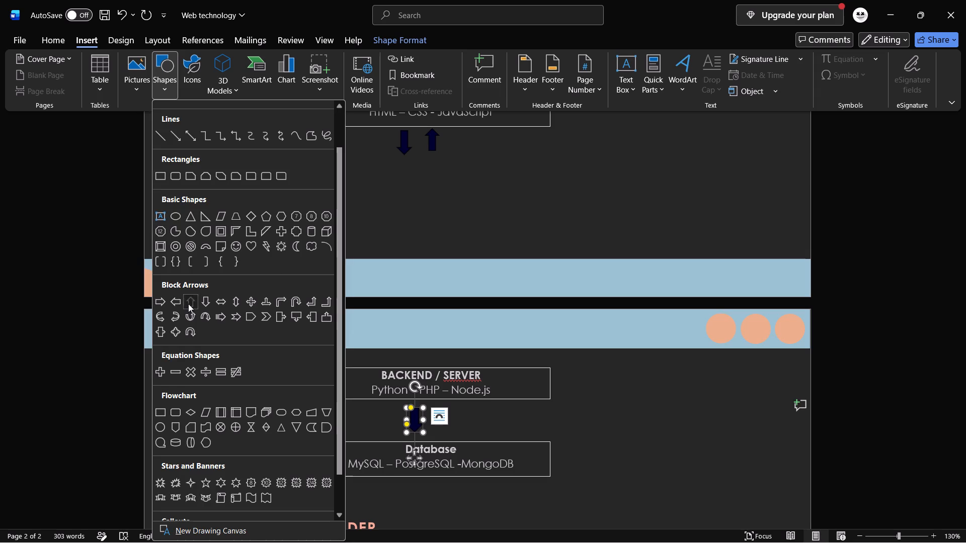
{"action": "left_click", "coordinate": [188, 304]}
{"action": "left_click_drag", "start_coordinate": [445, 429], "coordinate": [465, 405]}
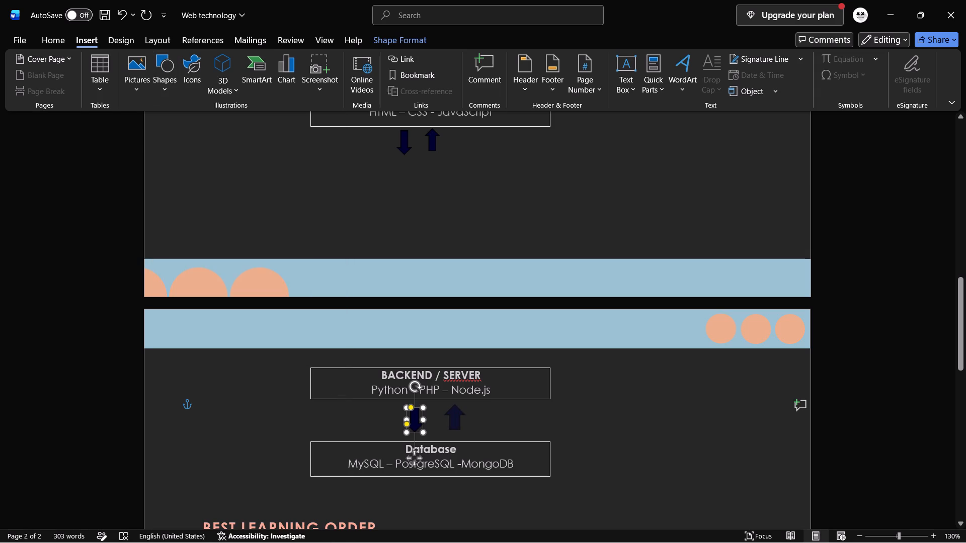
{"action": "left_click_drag", "start_coordinate": [465, 405], "coordinate": [461, 405]}
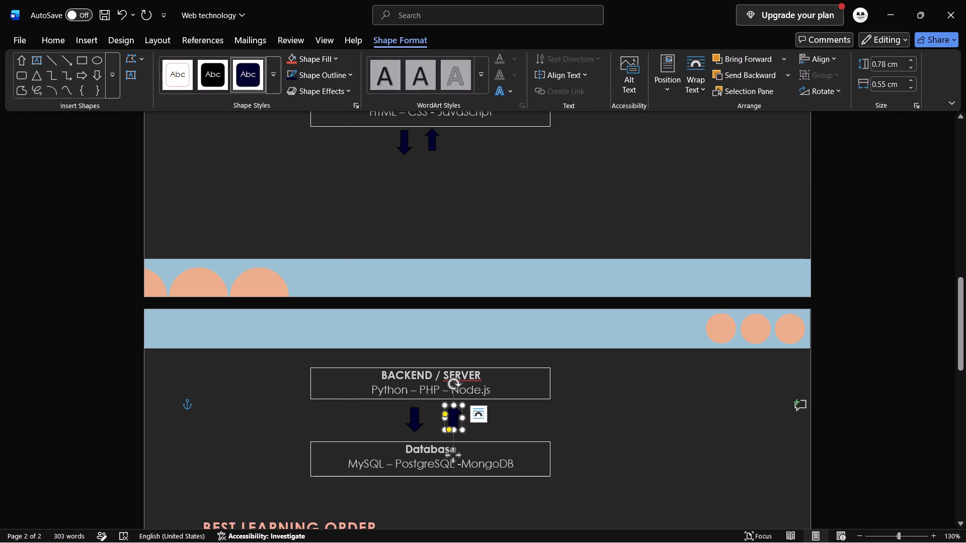
{"action": "left_click", "coordinate": [455, 416]}
{"action": "left_click", "coordinate": [539, 428]}
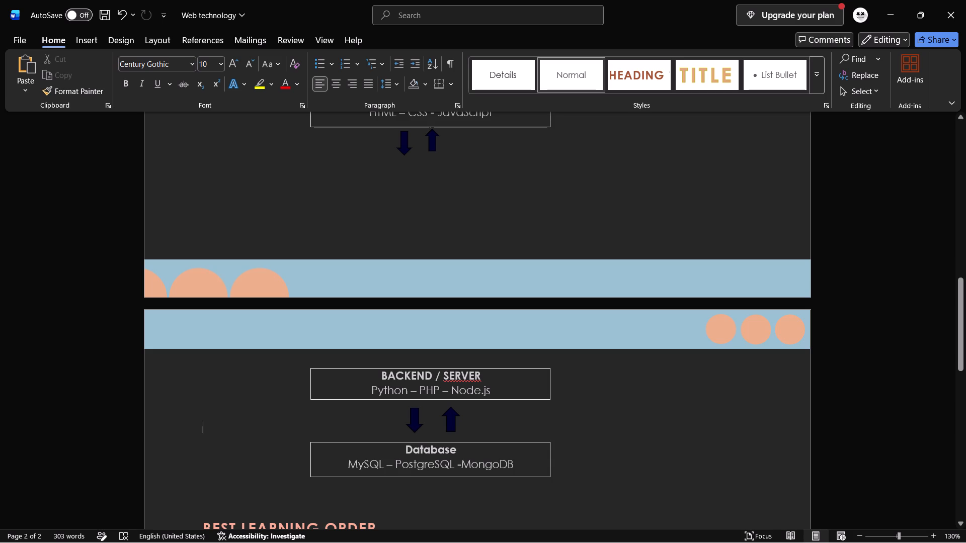
Remove the bullet from the empty line under the "Best Learning Order" heading and reduce the line's indent.
{"action": "left_click", "coordinate": [399, 518]}
{"action": "scroll", "coordinate": [503, 424], "scroll_direction": "down", "scroll_amount": 3}
{"action": "left_click", "coordinate": [248, 405]}
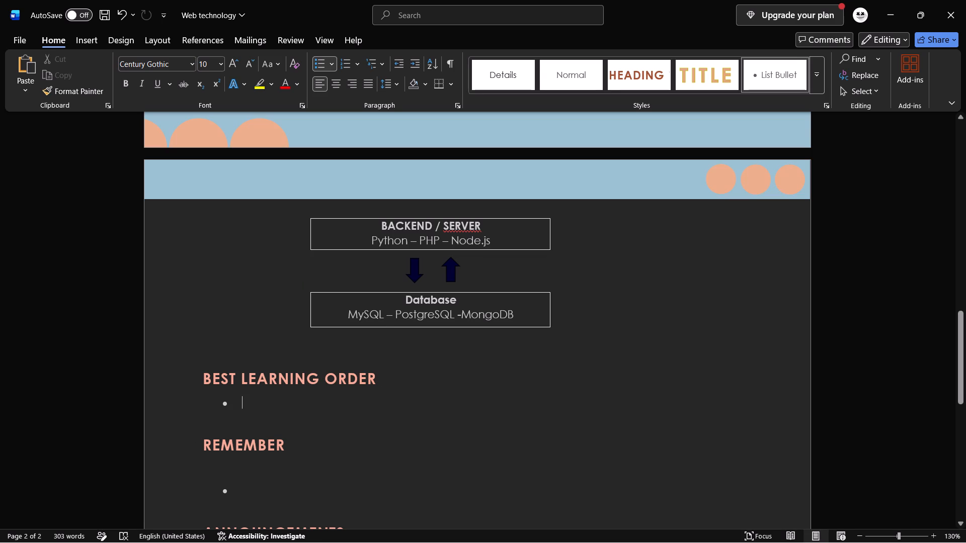
{"action": "scroll", "coordinate": [541, 401], "scroll_direction": "down", "scroll_amount": 1}
{"action": "scroll", "coordinate": [541, 401], "scroll_direction": "up", "scroll_amount": 2}
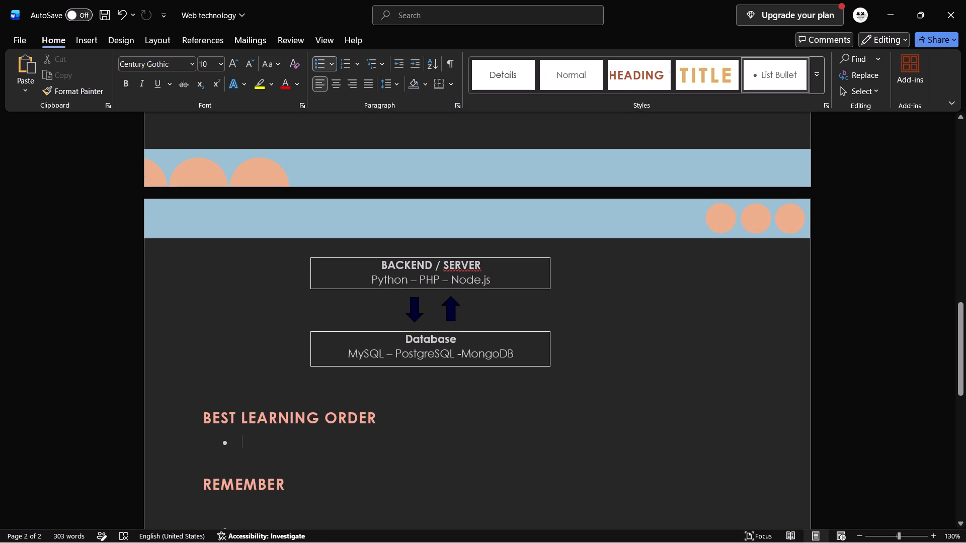
{"action": "left_click_drag", "start_coordinate": [229, 440], "coordinate": [214, 441]}
{"action": "key", "text": "BackSpace"}
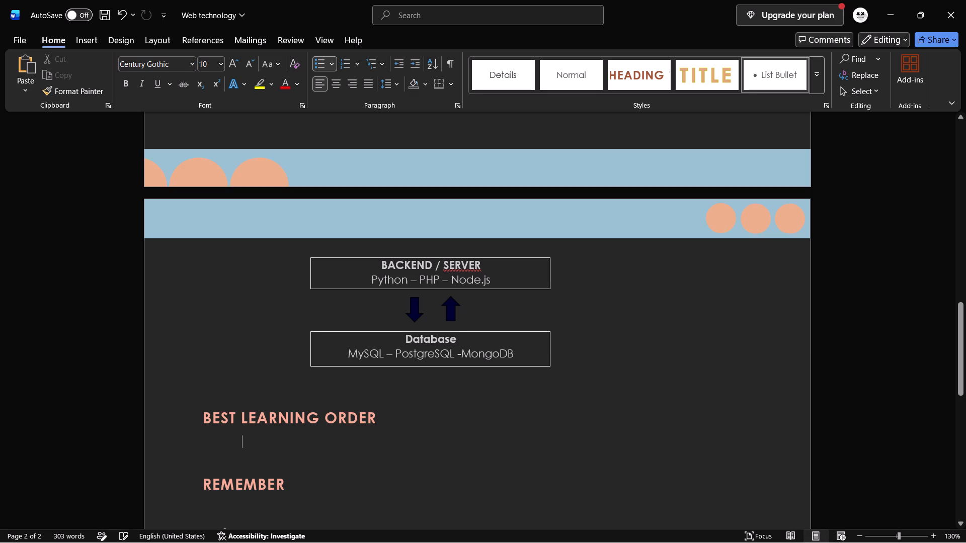
{"action": "key", "text": "BackSpace"}
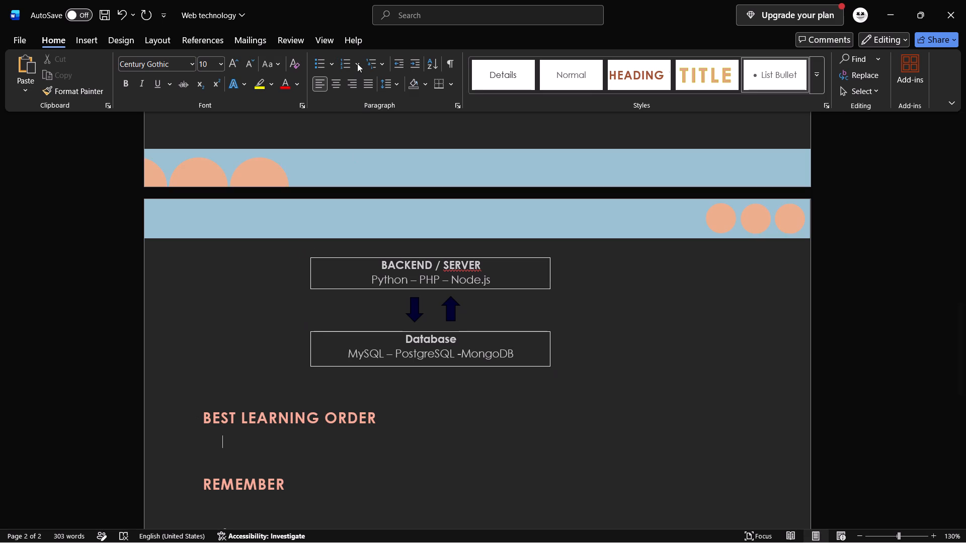
Start a numbered list under the "Best Learning Order" heading with "HTML" in bold as the first item.
{"action": "left_click", "coordinate": [348, 59]}
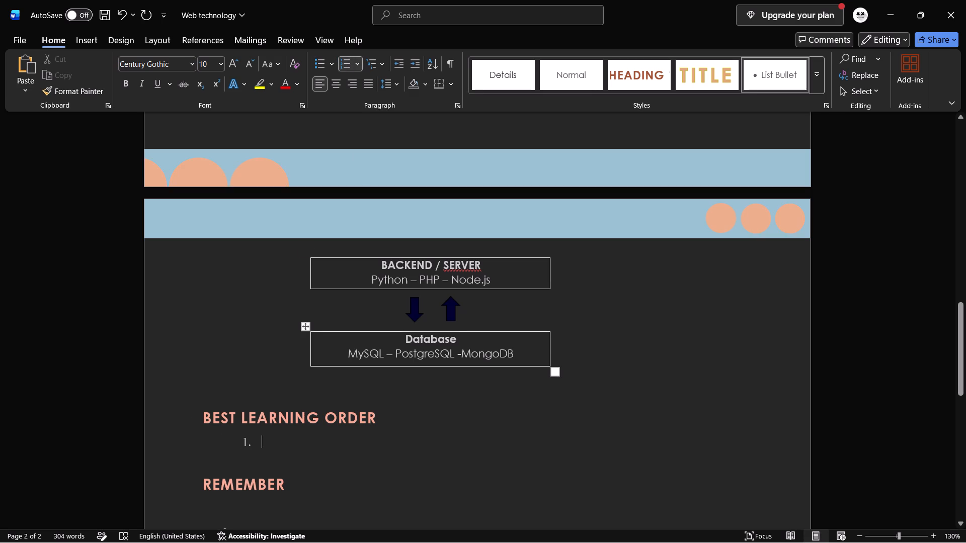
{"action": "key", "text": "shift+h"}
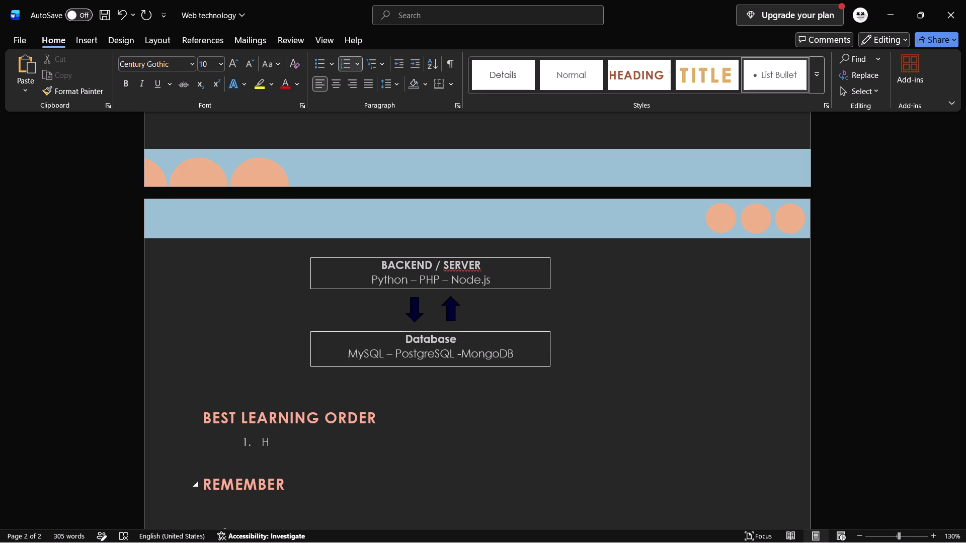
{"action": "type", "text": "TML"}
{"action": "left_click_drag", "start_coordinate": [302, 442], "coordinate": [249, 435]}
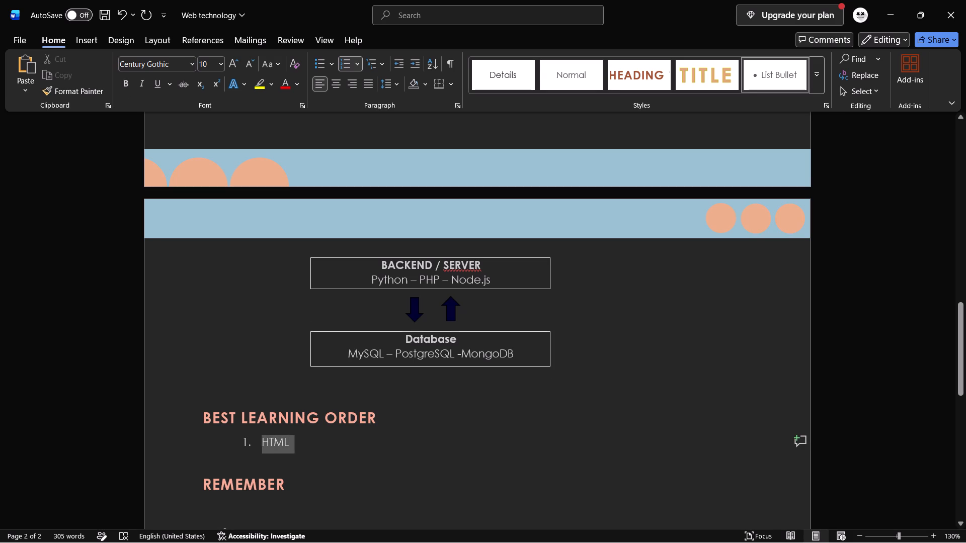
{"action": "left_click_drag", "start_coordinate": [249, 435], "coordinate": [226, 435]}
{"action": "left_click", "coordinate": [129, 81]}
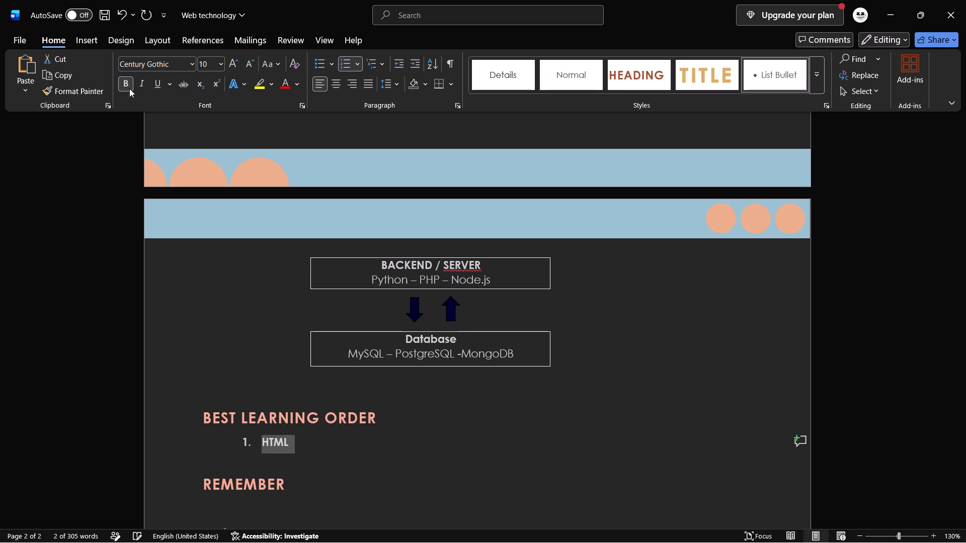
{"action": "left_click", "coordinate": [309, 440]}
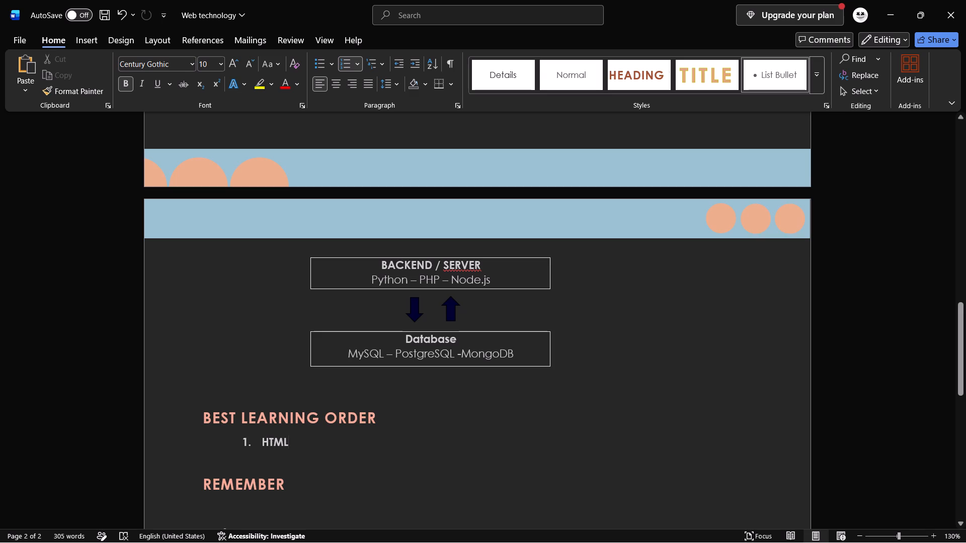
Add "CSS", "JavaScript" and "Responsive Design" as items 2 to 4 of the learning order list.
{"action": "key", "text": "Return"}
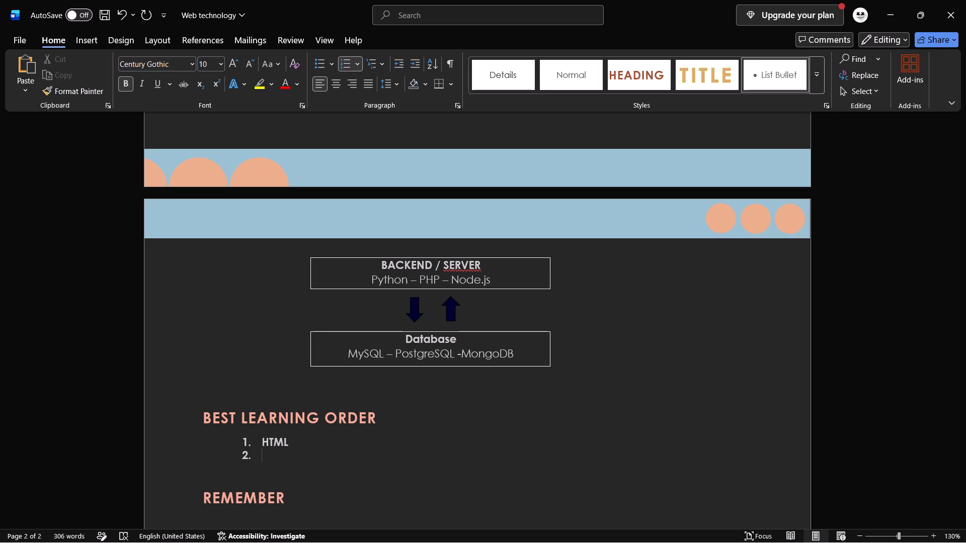
{"action": "type", "text": "CSS"}
{"action": "key", "text": "Return"}
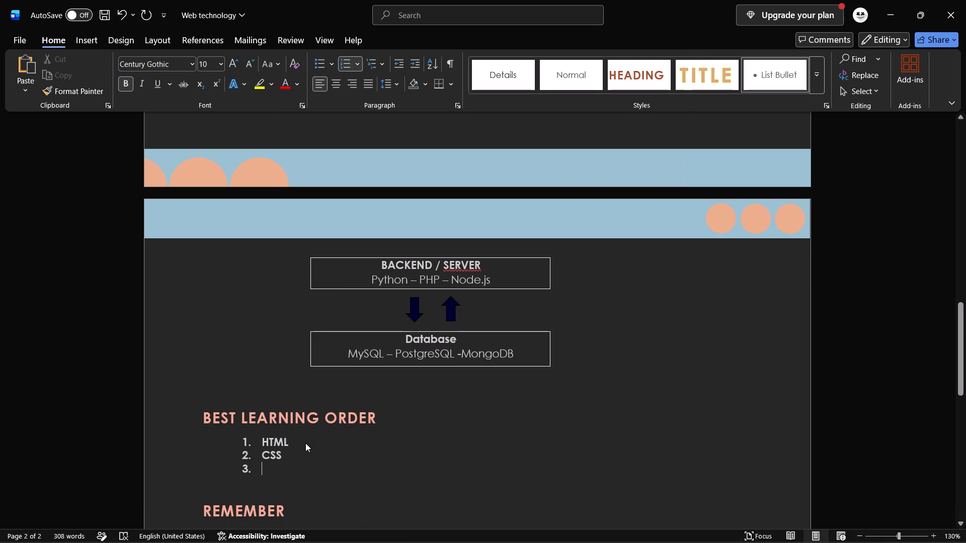
{"action": "key", "text": "shift+j"}
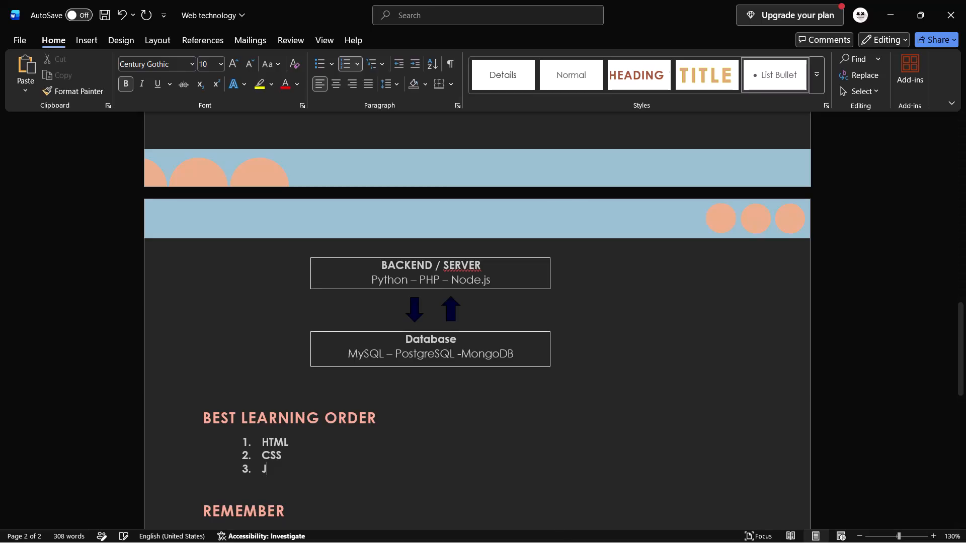
{"action": "type", "text": "ava"}
{"action": "type", "text": "Script"}
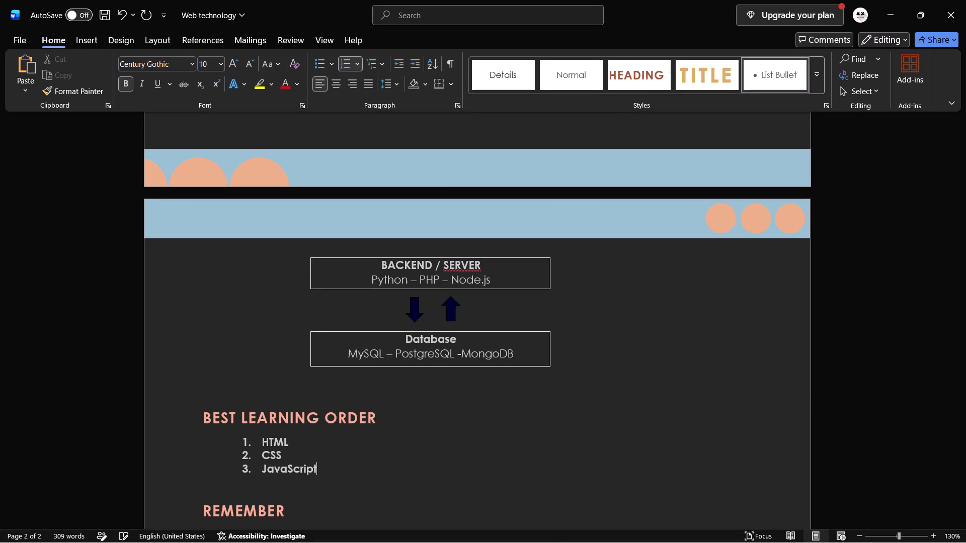
{"action": "key", "text": "Return"}
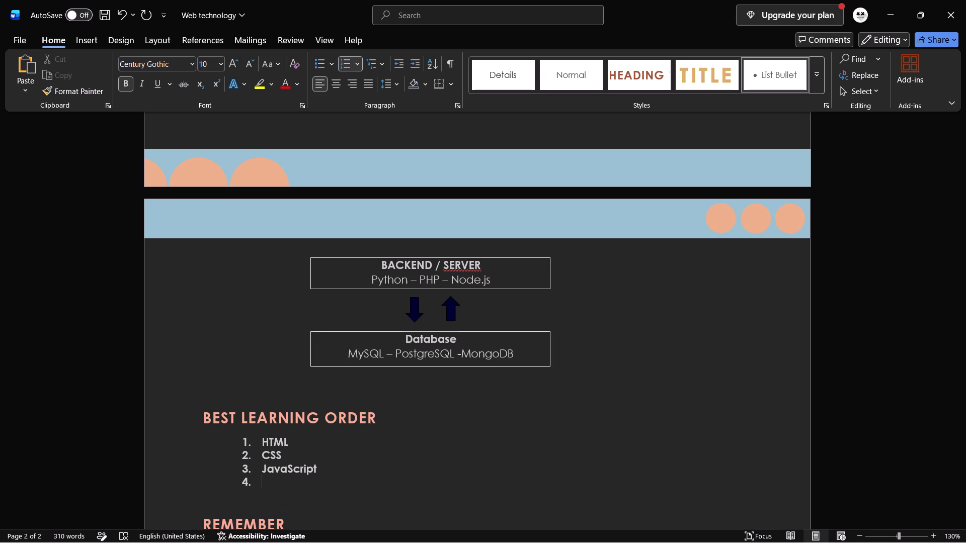
{"action": "type", "text": "Responsive"}
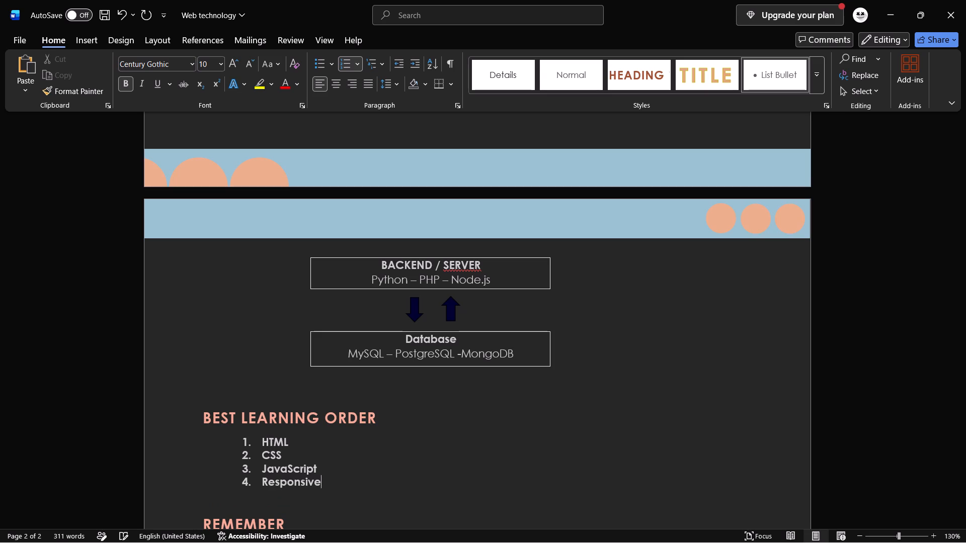
{"action": "key", "text": "space"}
{"action": "type", "text": "De"}
{"action": "type", "text": "sign"}
Add "Git amd GitHub" as item 5 of the learning order list.
{"action": "key", "text": "Return"}
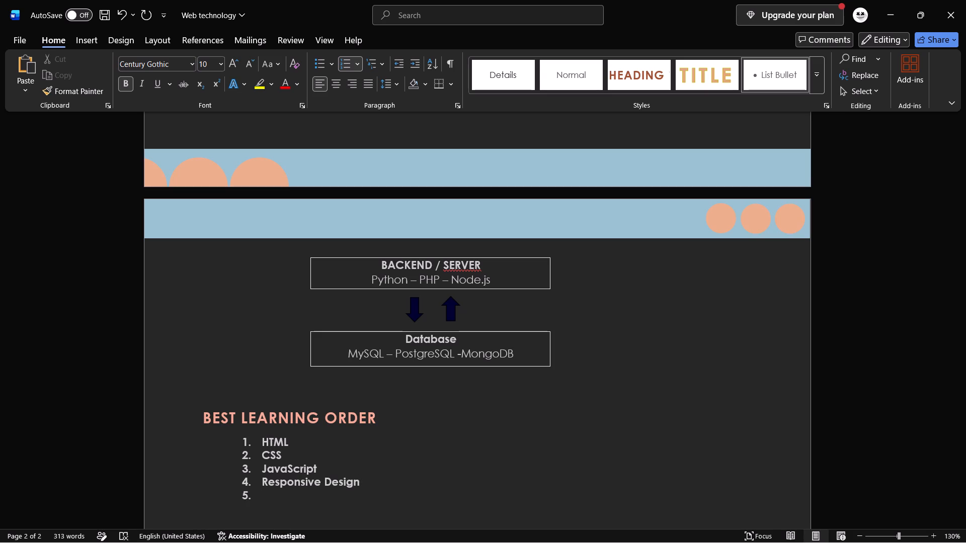
{"action": "type", "text": "GI"}
{"action": "key", "text": "BackSpace"}
{"action": "type", "text": "it"}
{"action": "key", "text": "space"}
{"action": "type", "text": "amd"}
{"action": "key", "text": "space"}
{"action": "key", "text": "shift+g"}
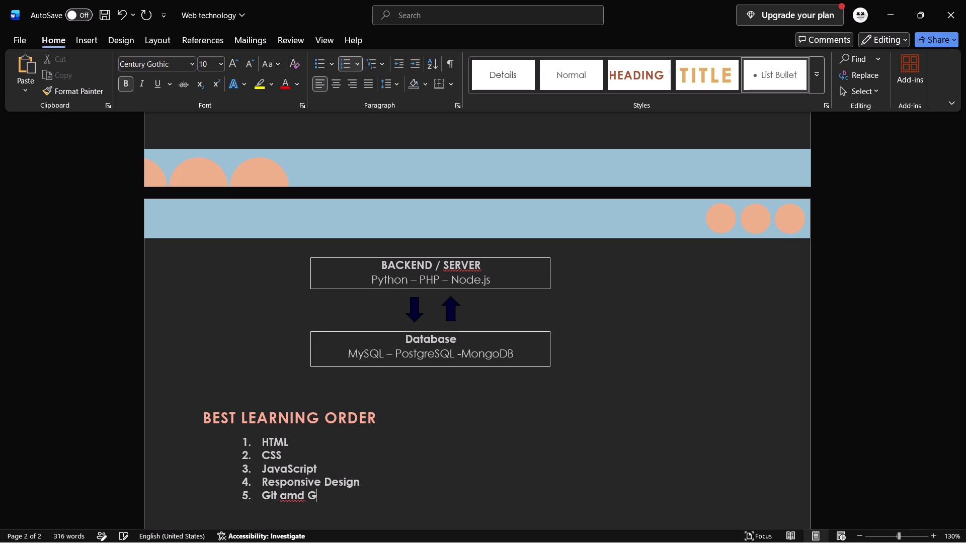
{"action": "key", "text": "i"}
{"action": "type", "text": "t"}
{"action": "key", "text": "space"}
{"action": "key", "text": "BackSpace"}
{"action": "type", "text": "Hub"}
Correct "amd" to "and" in item 5 of the learning order list.
{"action": "key", "text": "Left"}
{"action": "key", "text": "Left"}
{"action": "key", "text": "Left"}
{"action": "key", "text": "Left"}
{"action": "key", "text": "Left"}
{"action": "key", "text": "Left"}
{"action": "key", "text": "Left"}
{"action": "key", "text": "Left"}
{"action": "key", "text": "BackSpace"}
{"action": "key", "text": "n"}
{"action": "key", "text": "Right"}
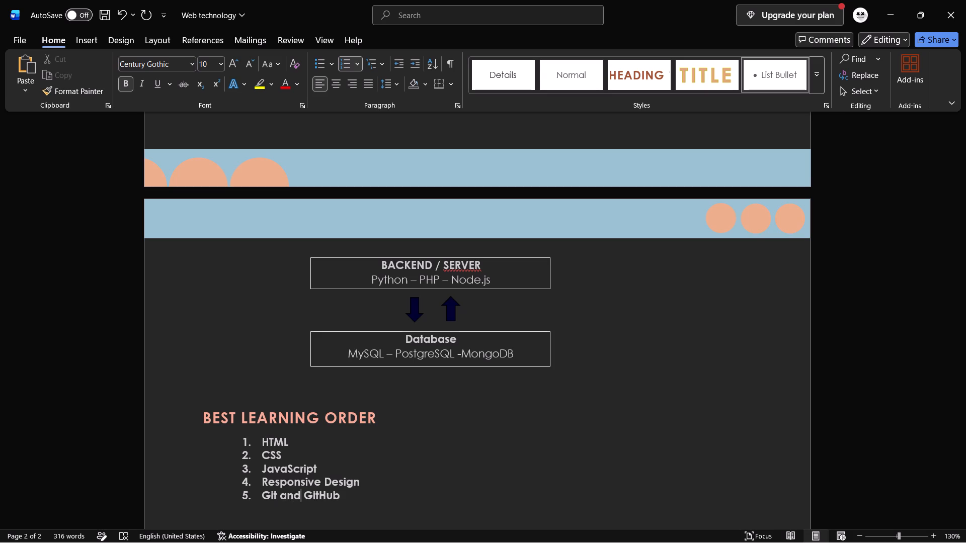
{"action": "key", "text": "Right"}
{"action": "key", "text": "Right"}
{"action": "key", "text": "Right"}
{"action": "key", "text": "Right"}
{"action": "key", "text": "Right"}
{"action": "key", "text": "Right"}
{"action": "key", "text": "Right"}
Add "React" and "Backend – Node.js or python" as items 6 and 7 of the learning order list.
{"action": "key", "text": "Return"}
{"action": "type", "text": "React"}
{"action": "key", "text": "Return"}
{"action": "type", "text": "Backend"}
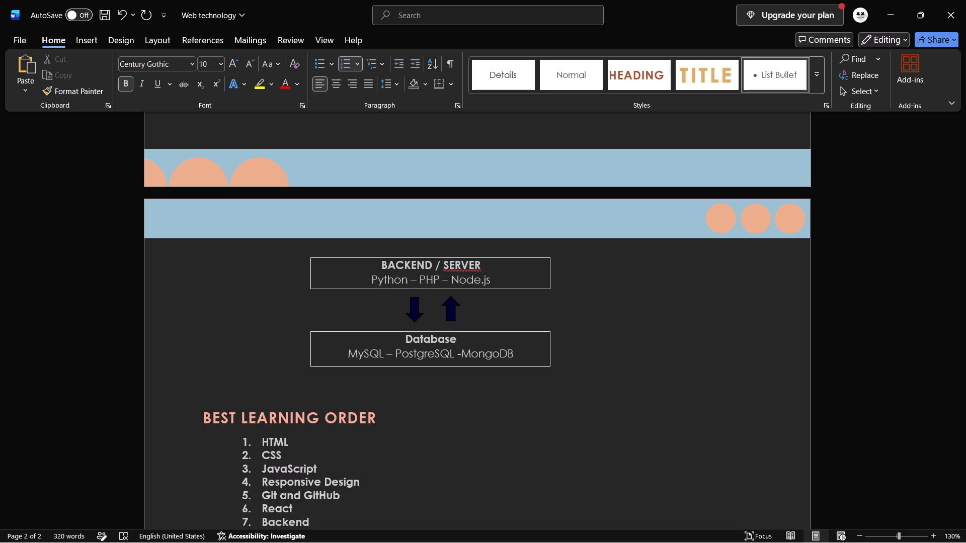
{"action": "key", "text": "space"}
{"action": "key", "text": "minus"}
{"action": "key", "text": "space"}
{"action": "type", "text": "No"}
{"action": "type", "text": "de"}
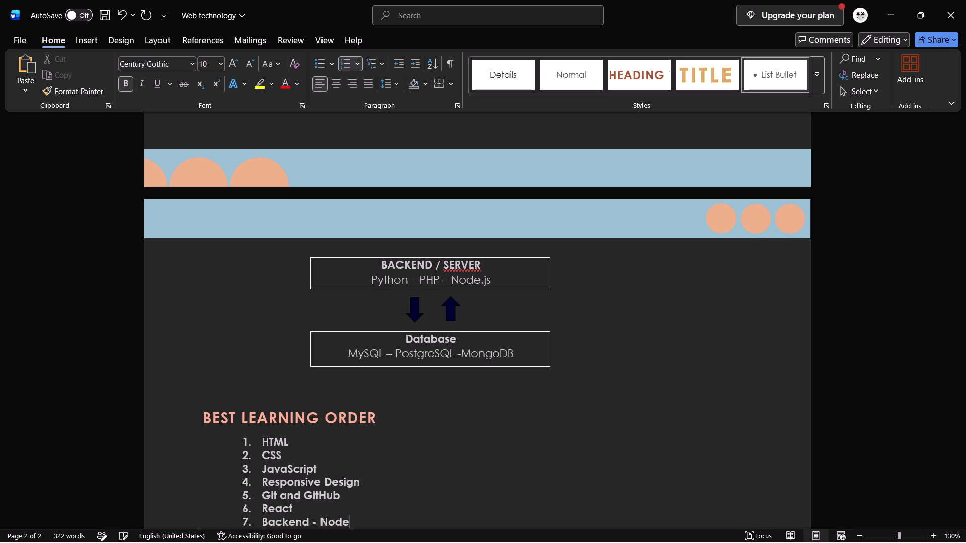
{"action": "type", "text": ".js"}
{"action": "key", "text": "space"}
{"action": "type", "text": "or python"}
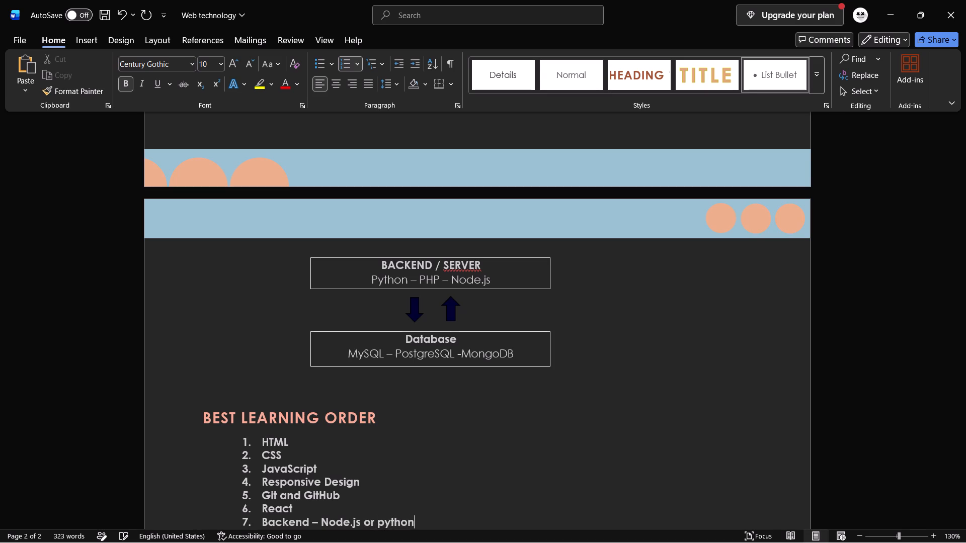
Add "SQL and authentication" and "API" as items 8 and 9 of the learning order list.
{"action": "key", "text": "Return"}
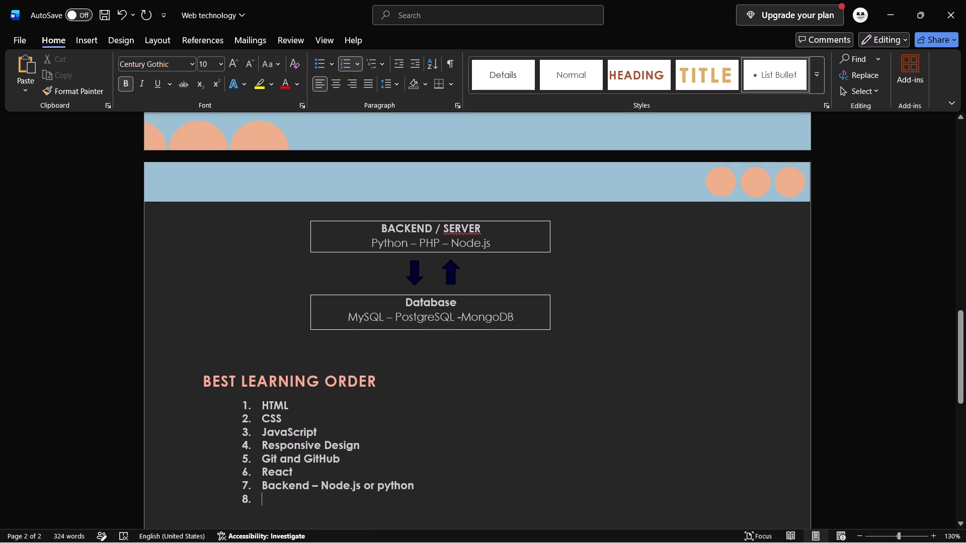
{"action": "key", "text": "shift+s"}
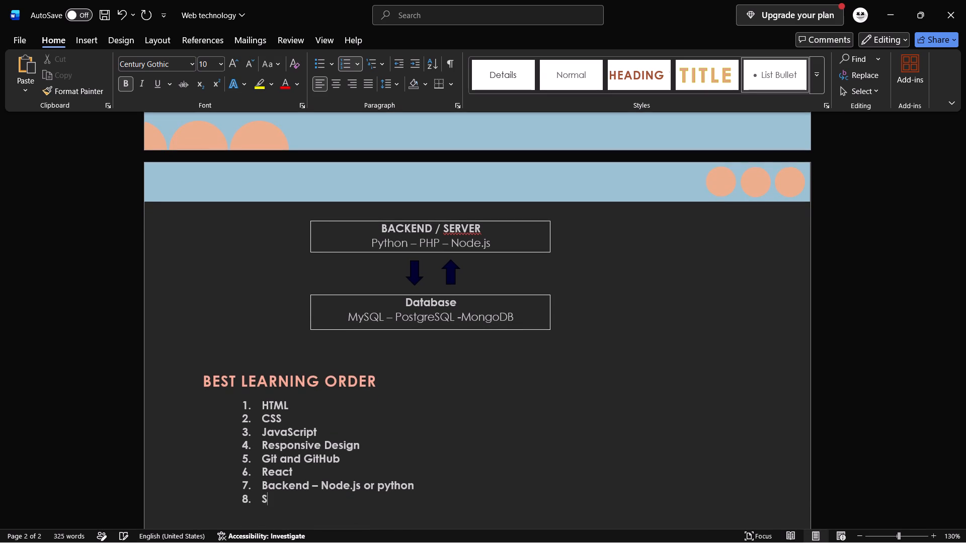
{"action": "type", "text": "QL"}
{"action": "key", "text": "space"}
{"action": "type", "text": "and authentication"}
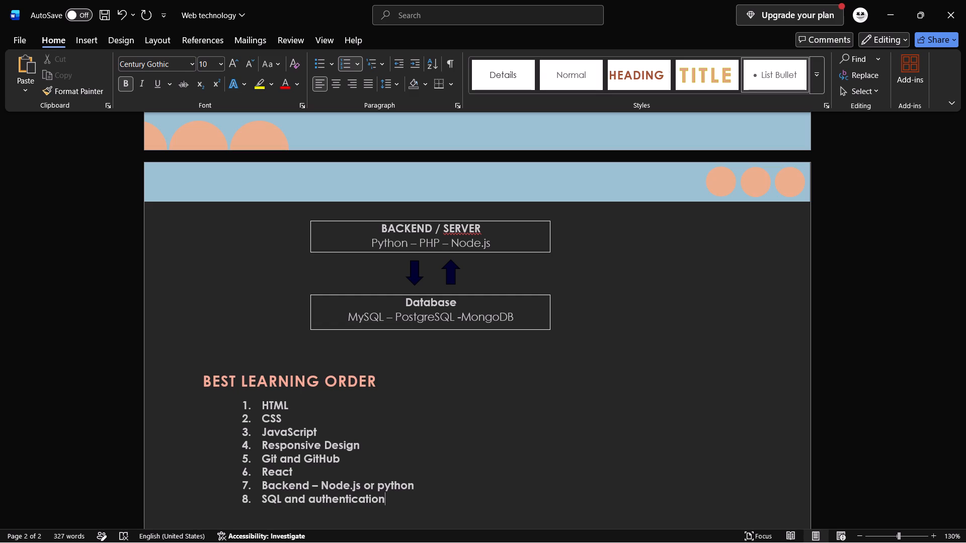
{"action": "key", "text": "Return"}
{"action": "type", "text": "Ap"}
{"action": "key", "text": "BackSpace"}
{"action": "type", "text": "PI"}
Extend item 9 of the learning order list to read "APIs and".
{"action": "key", "text": "s"}
{"action": "key", "text": "space"}
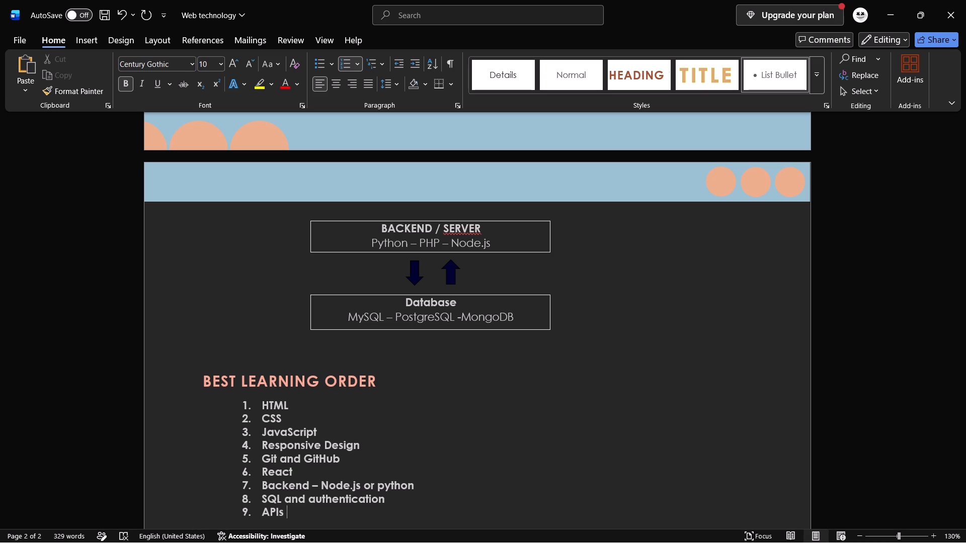
{"action": "type", "text": "and"}
{"action": "key", "text": "space"}
Replace "authentication" with "Database" in item 8 of the learning order list.
{"action": "key", "text": "Up"}
{"action": "key", "text": "shift+Right"}
{"action": "key", "text": "shift+Right"}
{"action": "key", "text": "shift+Right"}
{"action": "key", "text": "shift+Right"}
{"action": "key", "text": "shift+Right"}
{"action": "key", "text": "shift+Right"}
{"action": "key", "text": "shift+Right"}
{"action": "key", "text": "shift+Right"}
{"action": "key", "text": "shift+Right"}
{"action": "key", "text": "shift+Right"}
{"action": "key", "text": "shift+Right"}
{"action": "key", "text": "shift+Right"}
{"action": "key", "text": "shift+Right"}
{"action": "key", "text": "shift+Right"}
{"action": "key", "text": "shift+Right"}
{"action": "key", "text": "shift+Right"}
{"action": "key", "text": "shift+Right"}
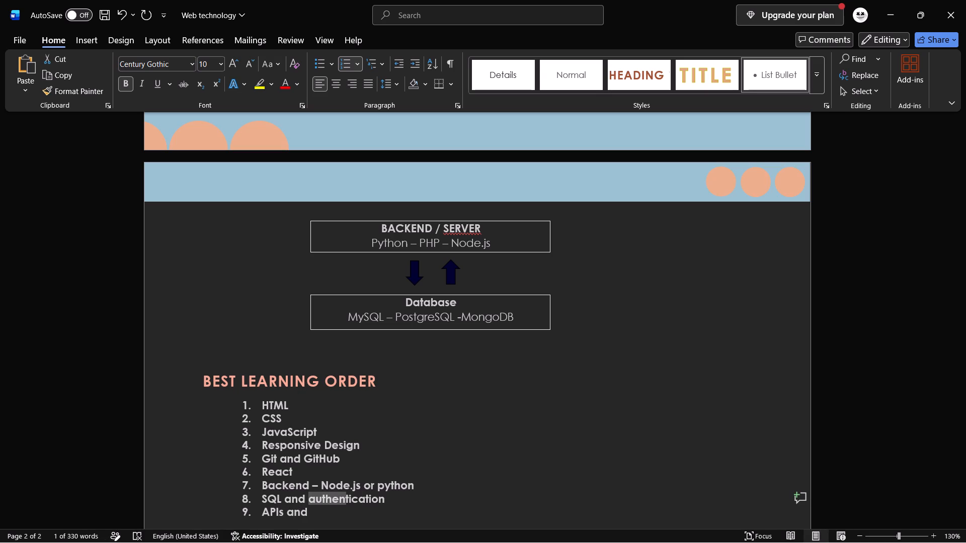
{"action": "key", "text": "shift+Left"}
{"action": "key", "text": "shift+Left"}
{"action": "key", "text": "shift+Left"}
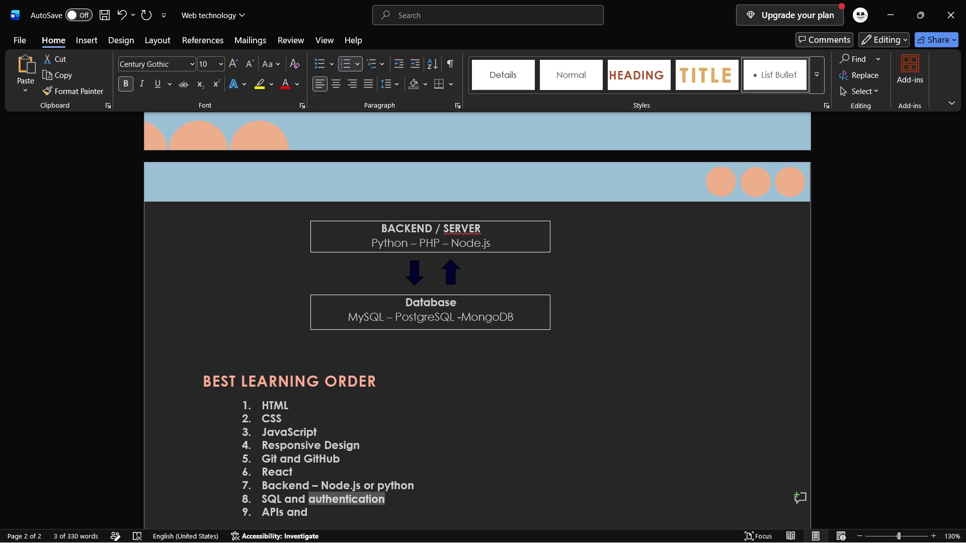
{"action": "key", "text": "BackSpace"}
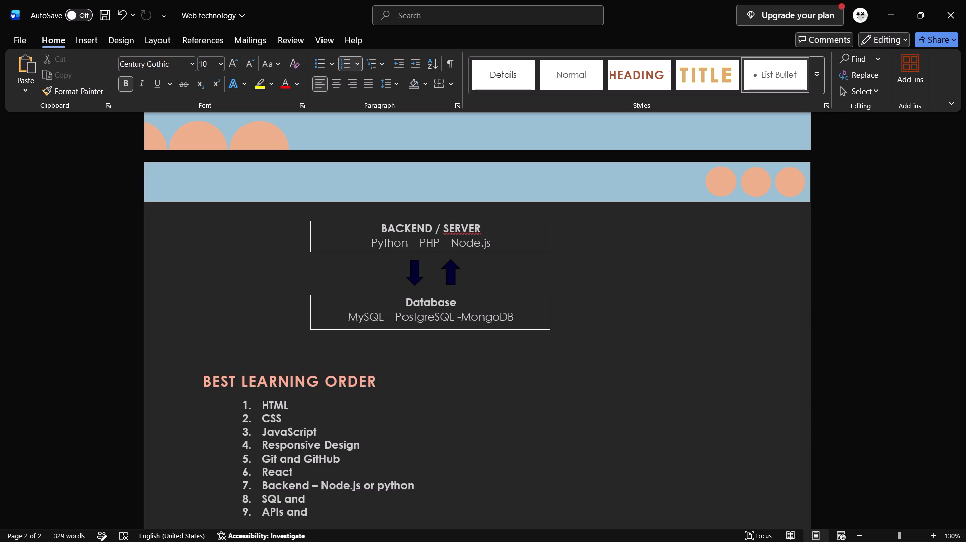
{"action": "type", "text": "Database"}
Complete item 9 of the learning order list with "authentication" after "APIs and".
{"action": "key", "text": "Down"}
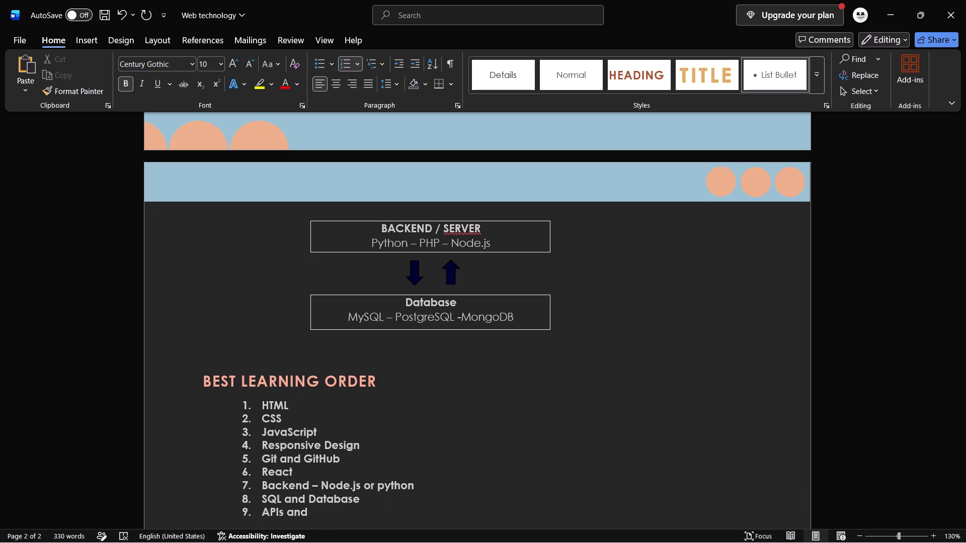
{"action": "type", "text": "authentication"}
Add "Security, testing, deployment, and cloud" as item 10 of the learning order list.
{"action": "key", "text": "Return"}
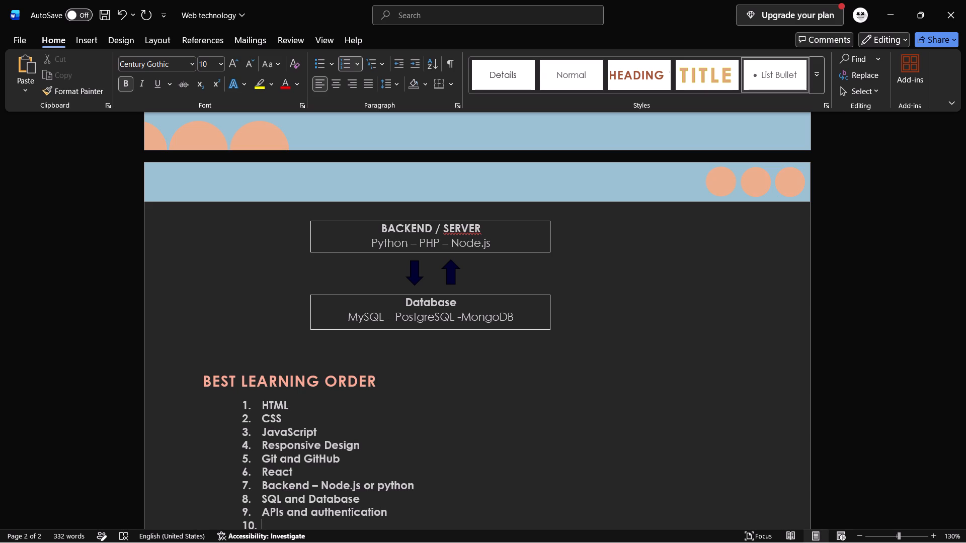
{"action": "type", "text": "Security"}
{"action": "type", "text": ", testing"}
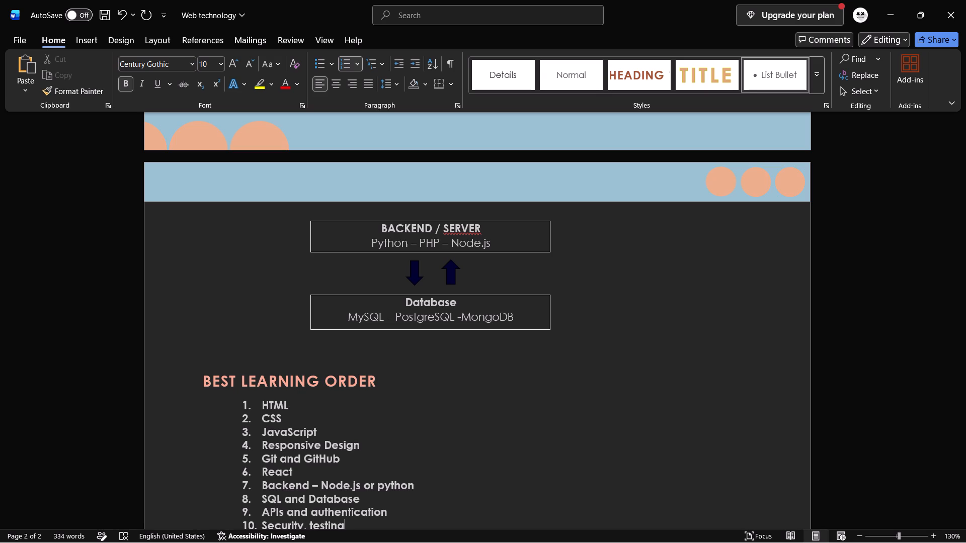
{"action": "type", "text": ", de"}
{"action": "type", "text": "ployment"}
{"action": "key", "text": "space"}
{"action": "key", "text": "BackSpace"}
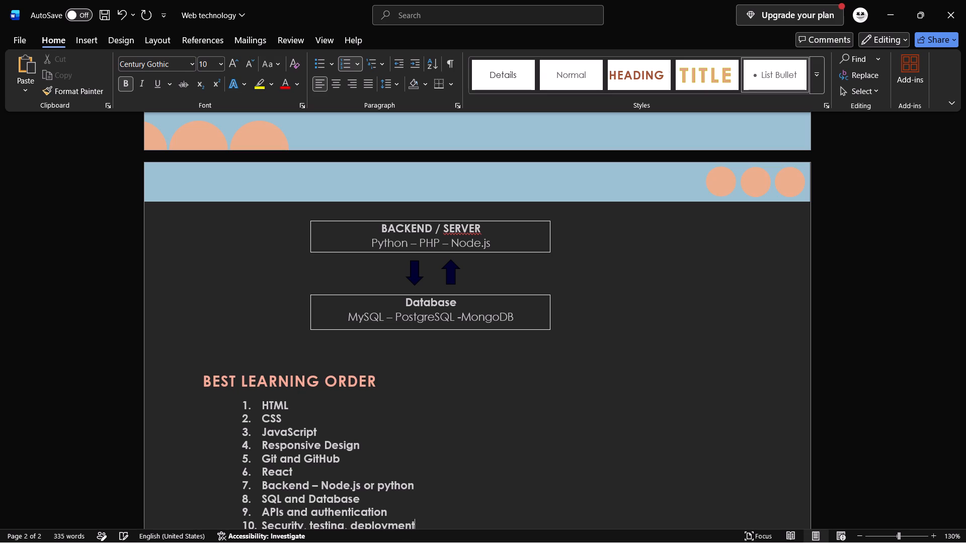
{"action": "type", "text": ","}
{"action": "key", "text": "space"}
{"action": "type", "text": "and"}
{"action": "key", "text": "space"}
{"action": "type", "text": "cloud"}
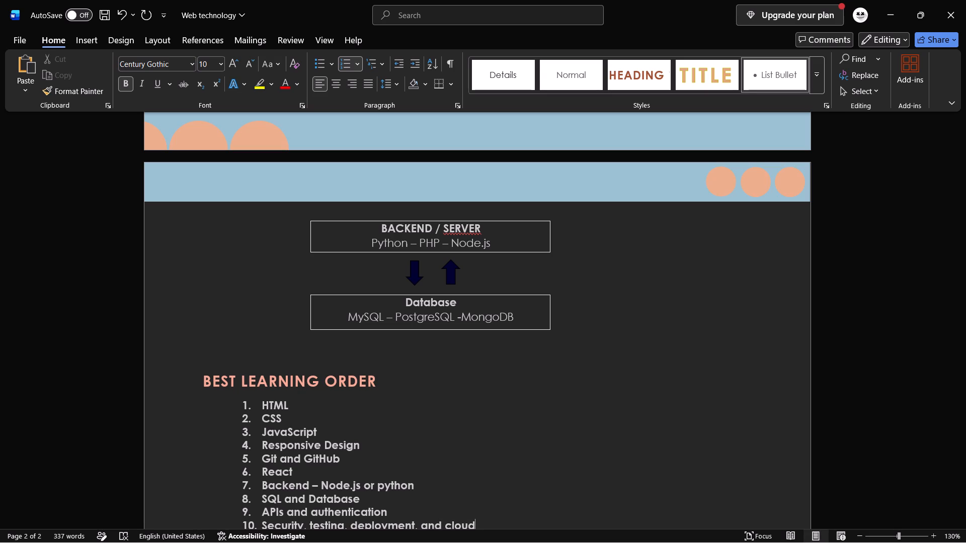
Collapse the Best Learning Order section and place the cursor at the empty bullet under Remember.
{"action": "scroll", "coordinate": [627, 404], "scroll_direction": "down", "scroll_amount": 8}
{"action": "scroll", "coordinate": [639, 398], "scroll_direction": "up", "scroll_amount": 1}
{"action": "scroll", "coordinate": [548, 387], "scroll_direction": "up", "scroll_amount": 1}
{"action": "scroll", "coordinate": [548, 386], "scroll_direction": "down", "scroll_amount": 1}
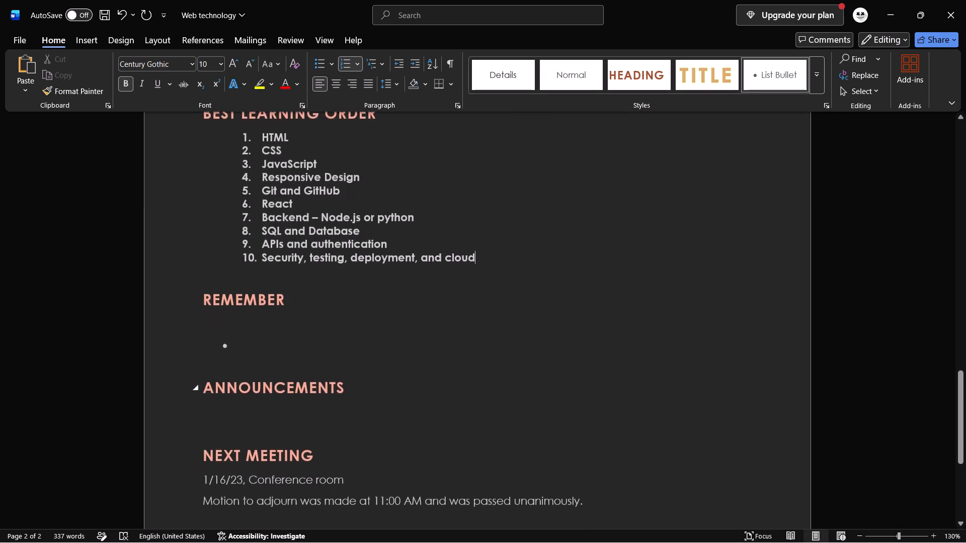
{"action": "scroll", "coordinate": [454, 316], "scroll_direction": "down", "scroll_amount": 1}
{"action": "scroll", "coordinate": [450, 314], "scroll_direction": "up", "scroll_amount": 2}
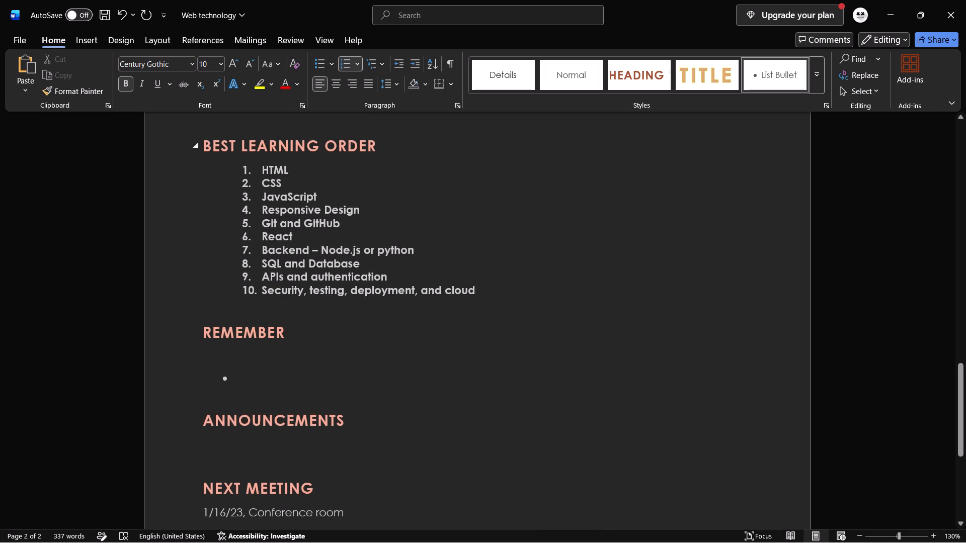
{"action": "left_click", "coordinate": [196, 146]}
{"action": "left_click", "coordinate": [242, 241]}
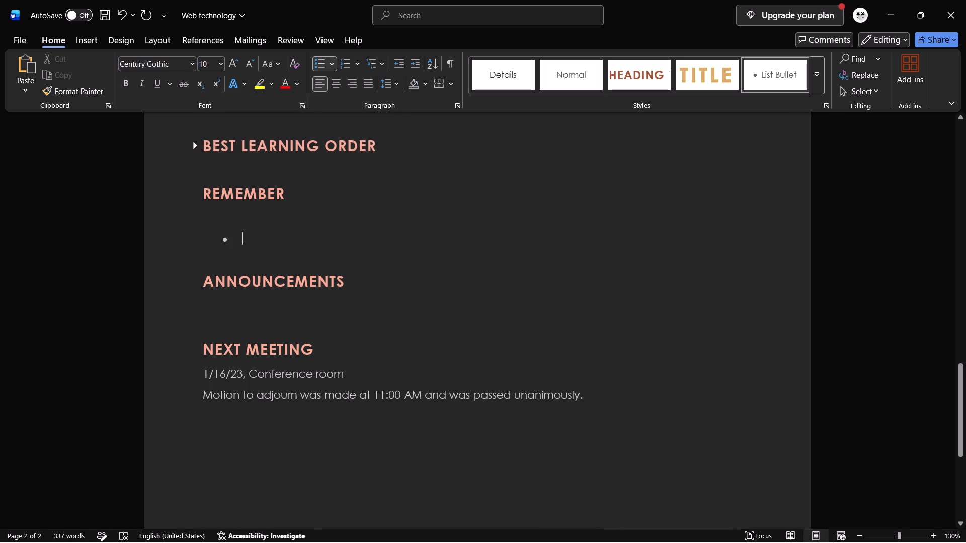
Delete the Announcements heading and the Next Meeting heading with its date and adjournment text.
{"action": "left_click", "coordinate": [207, 278]}
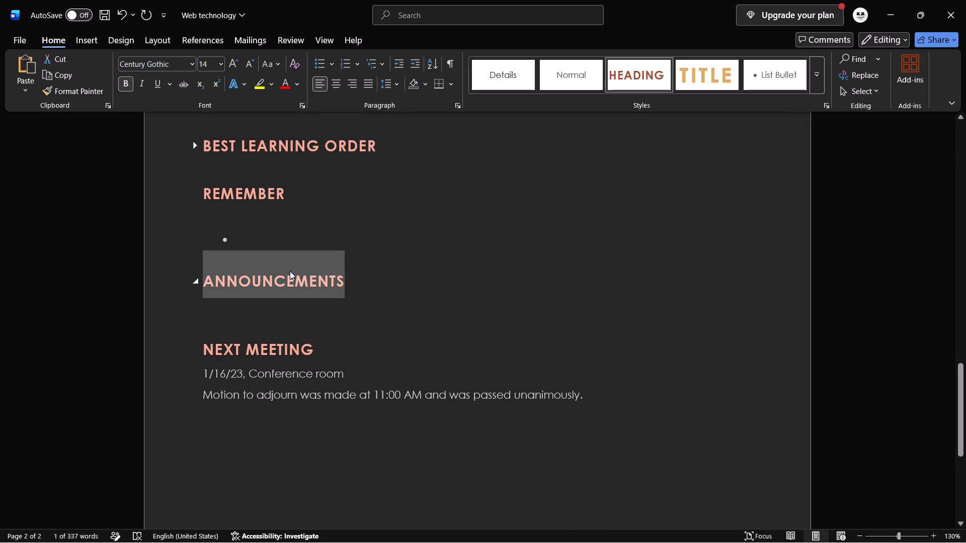
{"action": "key", "text": "BackSpace"}
{"action": "left_click", "coordinate": [261, 347]}
{"action": "key", "text": "BackSpace"}
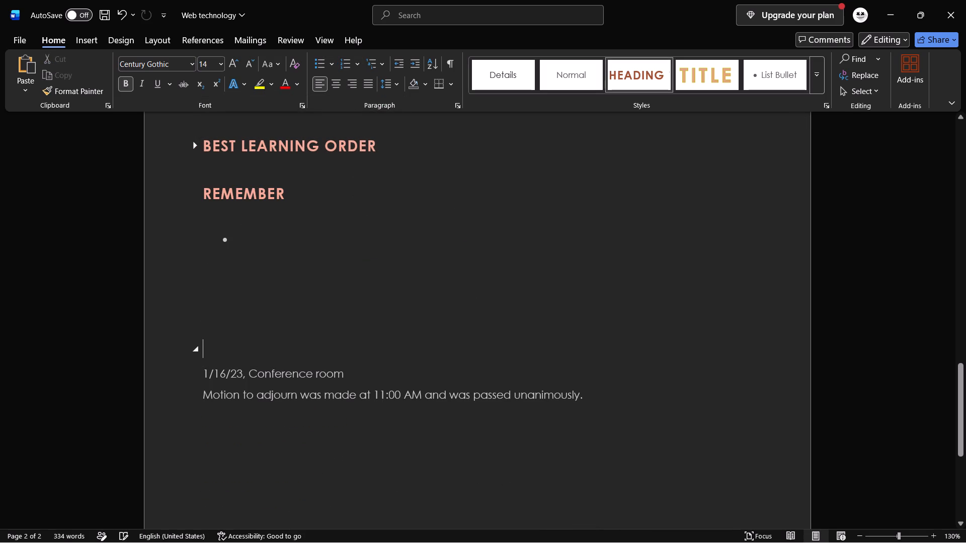
{"action": "left_click", "coordinate": [518, 387]}
{"action": "key", "text": "BackSpace"}
{"action": "key", "text": "BackSpace"}
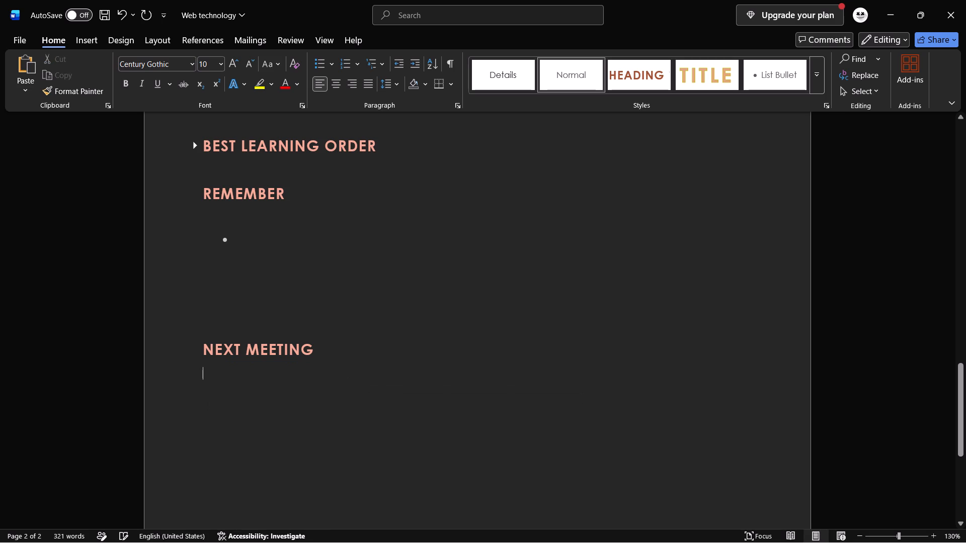
{"action": "left_click", "coordinate": [256, 344]}
{"action": "key", "text": "BackSpace"}
{"action": "key", "text": "BackSpace"}
Remove the leftover empty heading paragraphs below the bullet in the Remember section.
{"action": "left_click", "coordinate": [199, 349]}
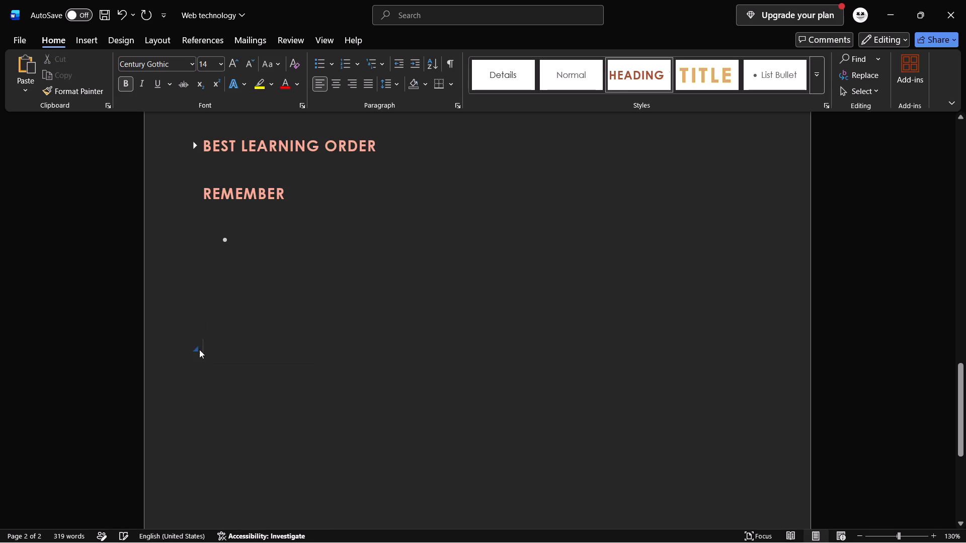
{"action": "key", "text": "BackSpace"}
{"action": "left_click", "coordinate": [234, 287]}
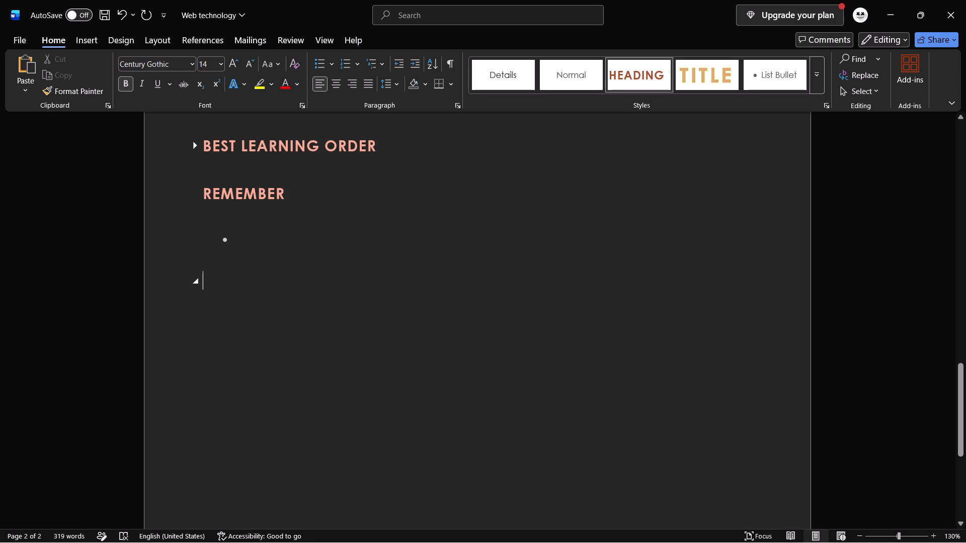
{"action": "key", "text": "BackSpace"}
{"action": "left_click", "coordinate": [222, 310]}
{"action": "key", "text": "BackSpace"}
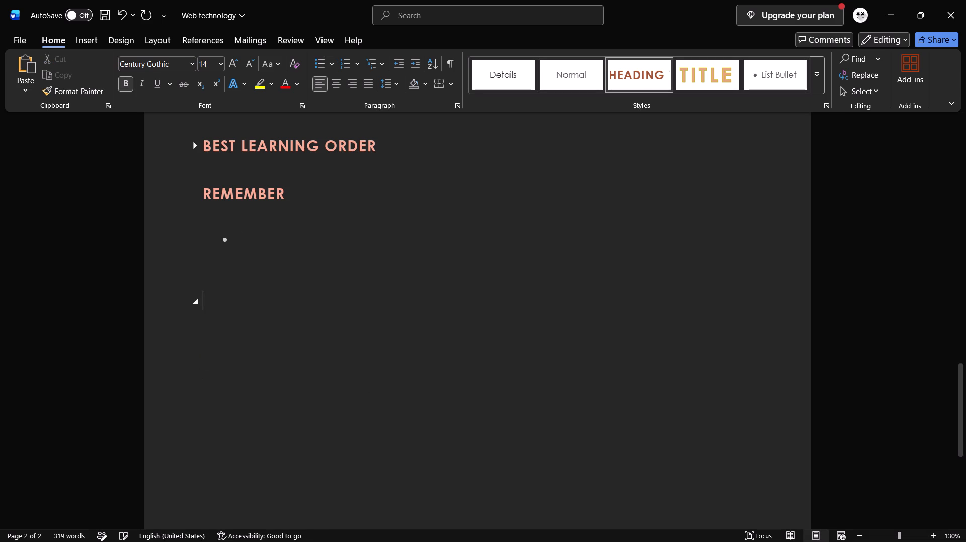
{"action": "key", "text": "BackSpace"}
{"action": "key", "text": "BackSpace"}
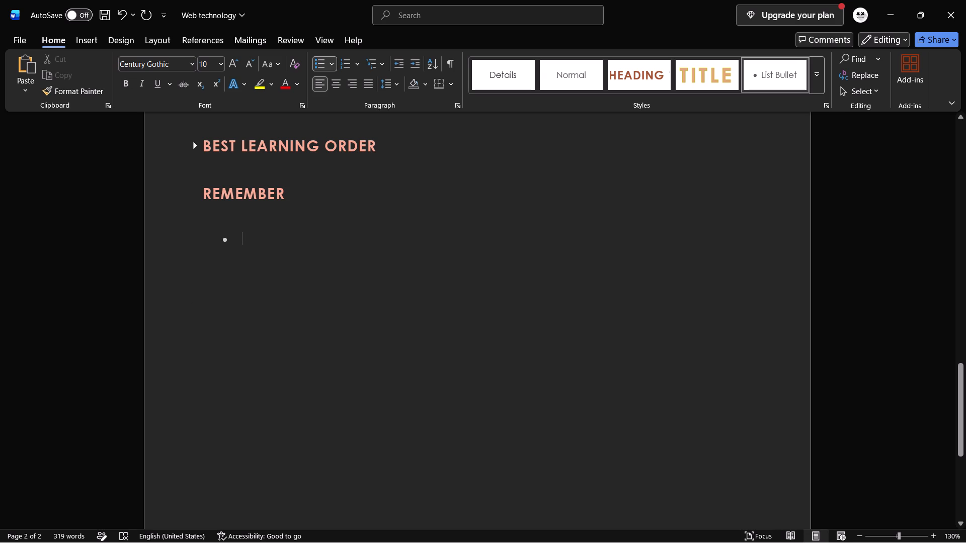
Enter "HTML" at the bullet under Remember and make it bold.
{"action": "key", "text": "shift+h"}
{"action": "key", "text": "shift+t"}
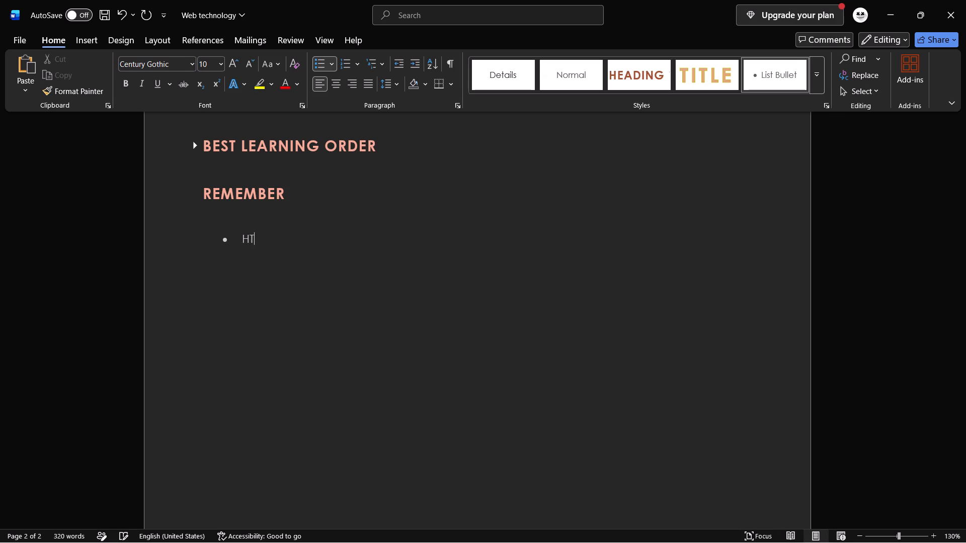
{"action": "type", "text": "ML"}
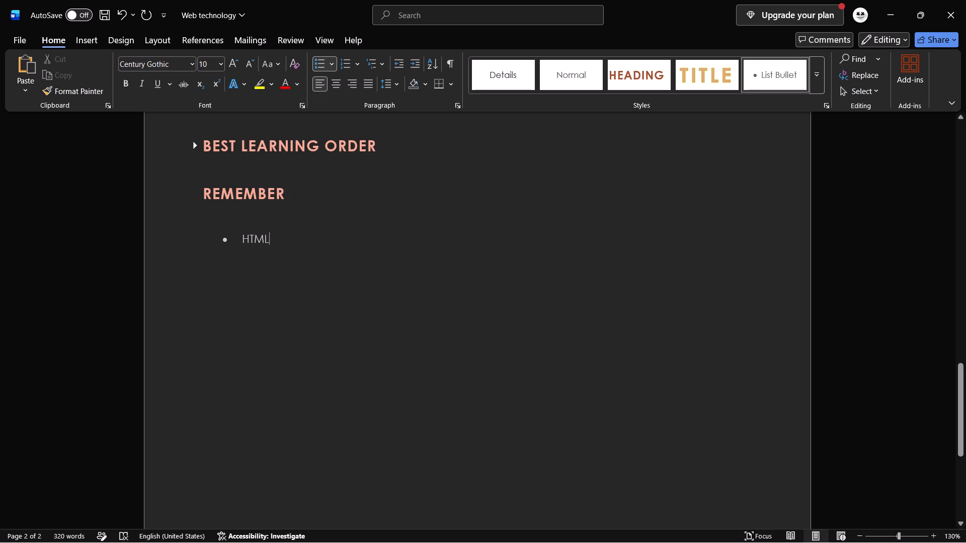
{"action": "left_click_drag", "start_coordinate": [276, 236], "coordinate": [206, 230]}
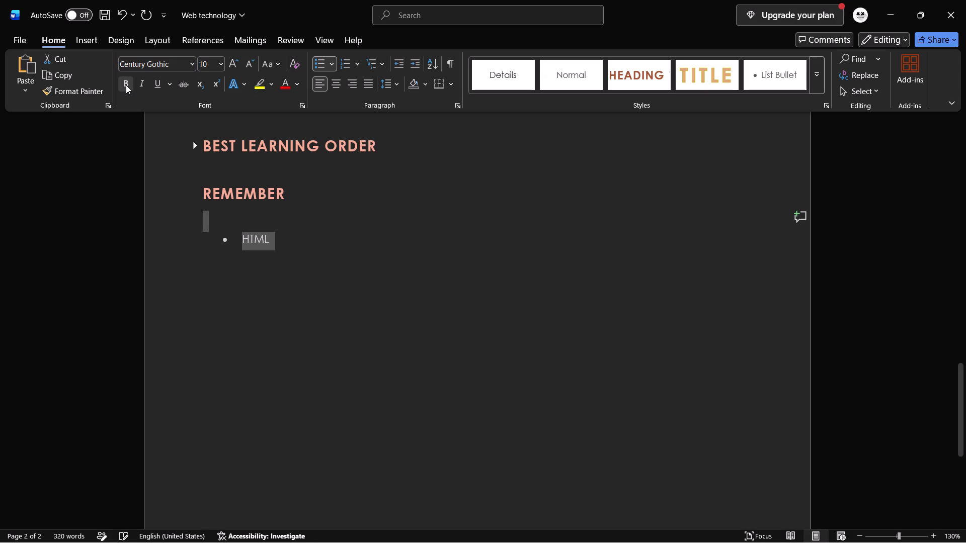
{"action": "left_click", "coordinate": [127, 85]}
{"action": "left_click", "coordinate": [291, 243]}
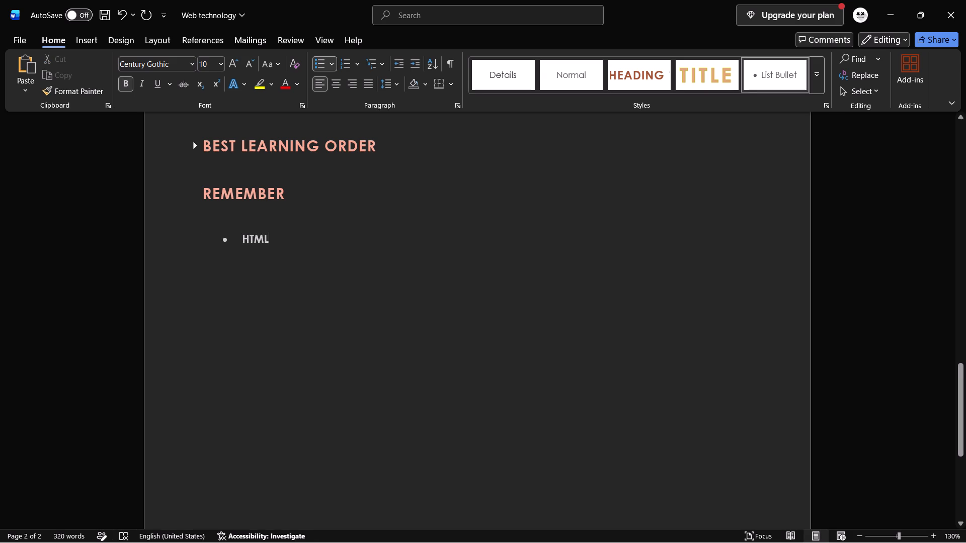
Extend the HTML bullet under Remember with "= Structure".
{"action": "key", "text": "space"}
{"action": "type", "text": "="}
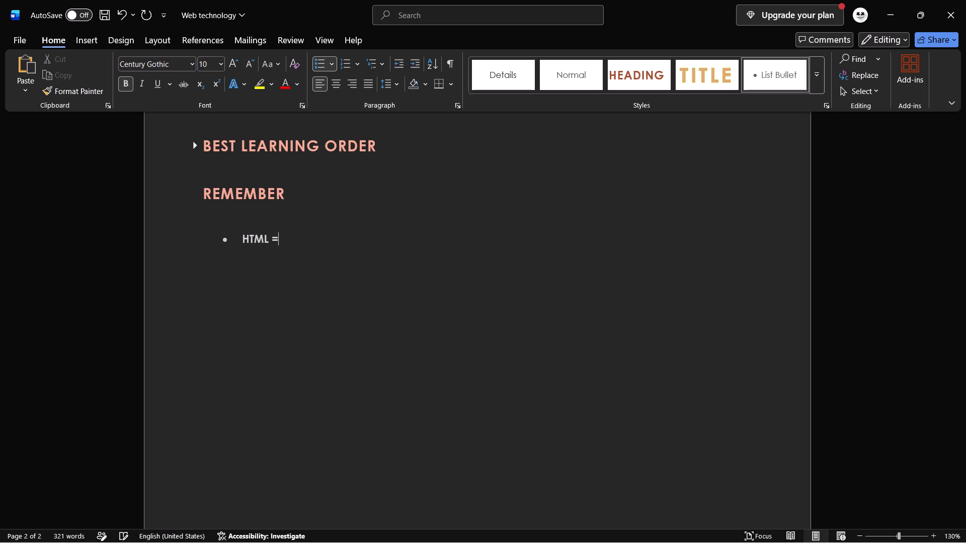
{"action": "key", "text": "space"}
{"action": "type", "text": "ST"}
{"action": "key", "text": "BackSpace"}
{"action": "type", "text": "tructur"}
{"action": "key", "text": "e"}
Continue the bullet under Remember with ", CSS = Design".
{"action": "type", "text": ","}
{"action": "key", "text": "space"}
{"action": "type", "text": "CSS"}
{"action": "key", "text": "space"}
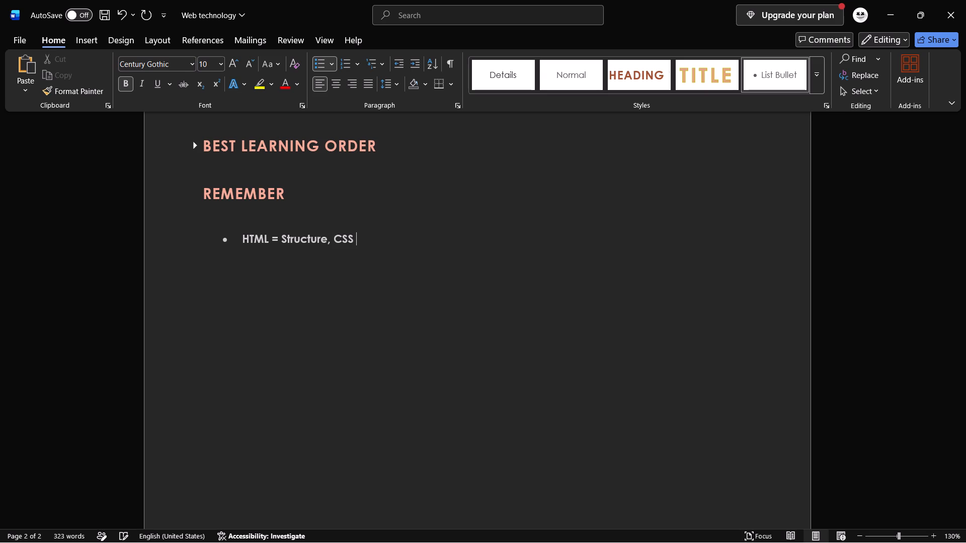
{"action": "type", "text": "="}
{"action": "key", "text": "space"}
{"action": "type", "text": "Design"}
Add ", JavaScript = Functionality" to the end of the bullet under Remember.
{"action": "key", "text": "comma"}
{"action": "key", "text": "space"}
{"action": "type", "text": "JA"}
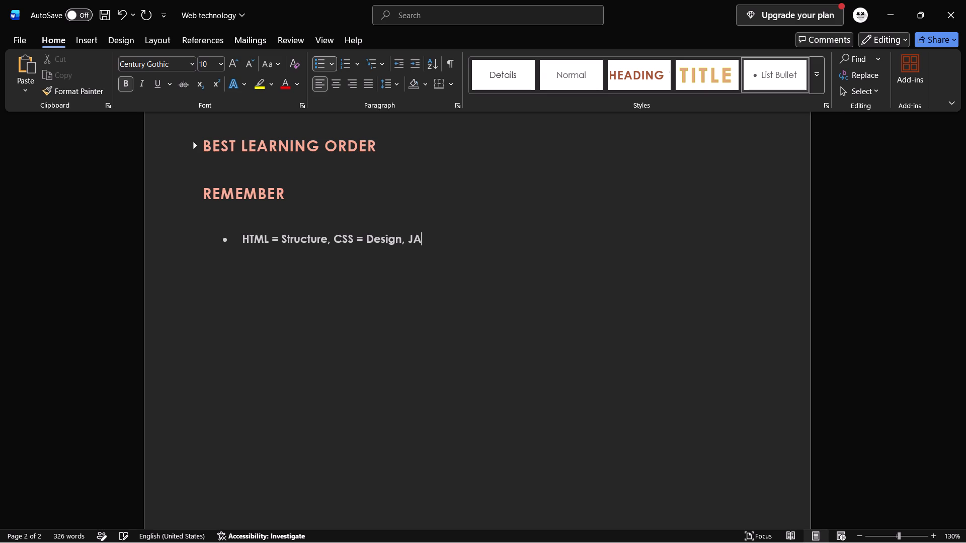
{"action": "key", "text": "BackSpace"}
{"action": "type", "text": "ava"}
{"action": "type", "text": "Script"}
{"action": "key", "text": "space"}
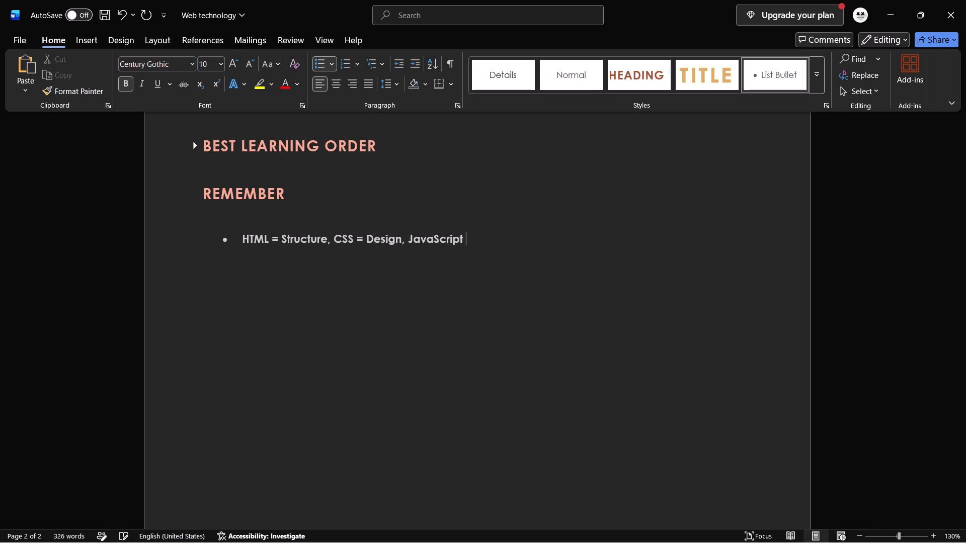
{"action": "type", "text": "="}
{"action": "key", "text": "shift+f"}
{"action": "key", "text": "BackSpace"}
{"action": "key", "text": "space"}
{"action": "type", "text": "Functio"}
{"action": "type", "text": "nal"}
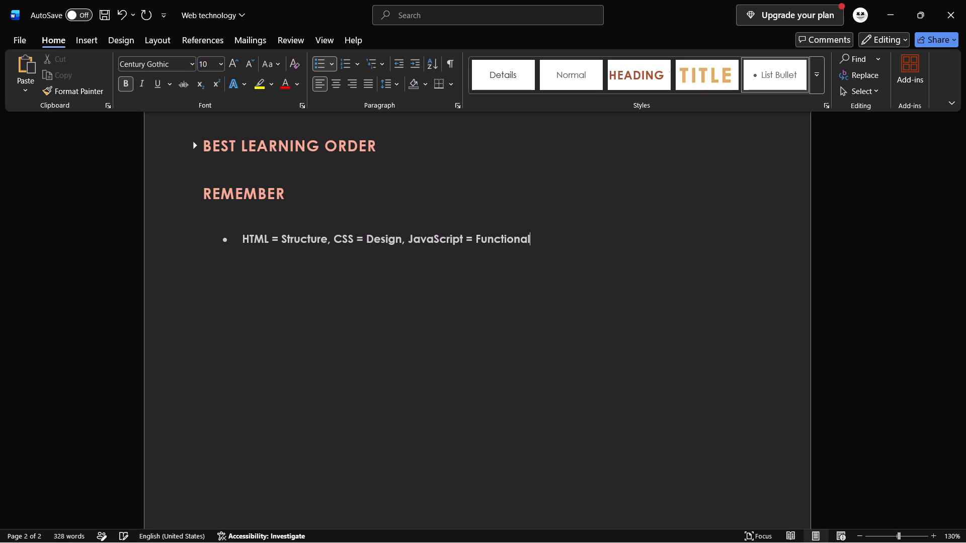
{"action": "type", "text": "ity"}
Append ", Backend = Logic" to the bullet under Remember.
{"action": "type", "text": ", Backend"}
{"action": "key", "text": "space"}
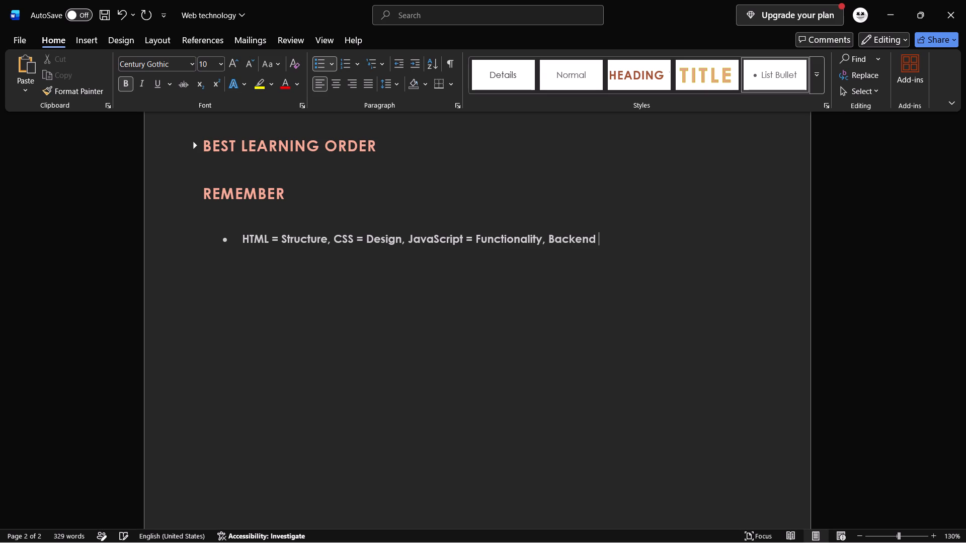
{"action": "type", "text": "= Logic"}
{"action": "key", "text": "period"}
{"action": "type", "text": ","}
{"action": "key", "text": "space"}
{"action": "key", "text": "BackSpace"}
{"action": "key", "text": "BackSpace"}
{"action": "key", "text": "BackSpace"}
{"action": "key", "text": "m"}
{"action": "key", "text": "BackSpace"}
Finish the bullet under Remember with ", Database = Storage.".
{"action": "key", "text": "comma"}
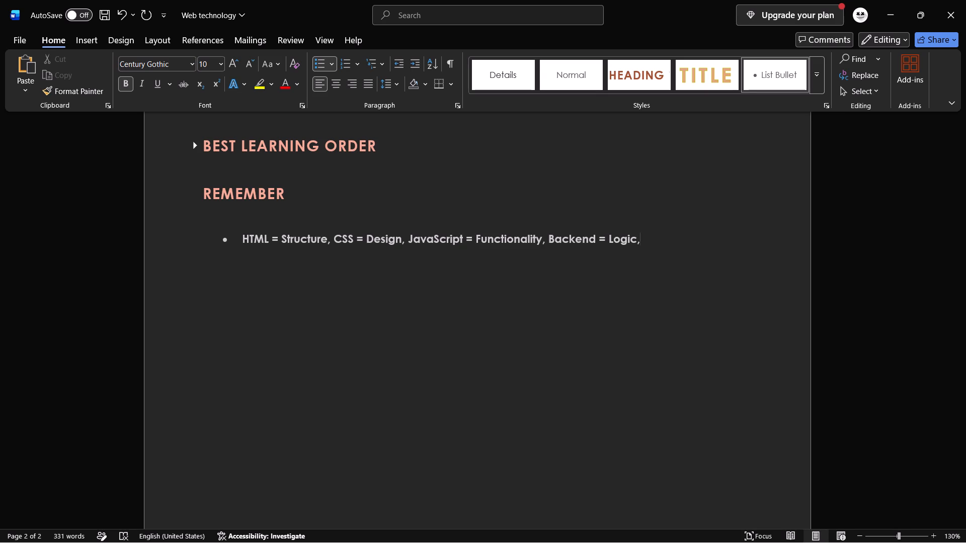
{"action": "key", "text": "space"}
{"action": "type", "text": "Data"}
{"action": "type", "text": "base"}
{"action": "key", "text": "space"}
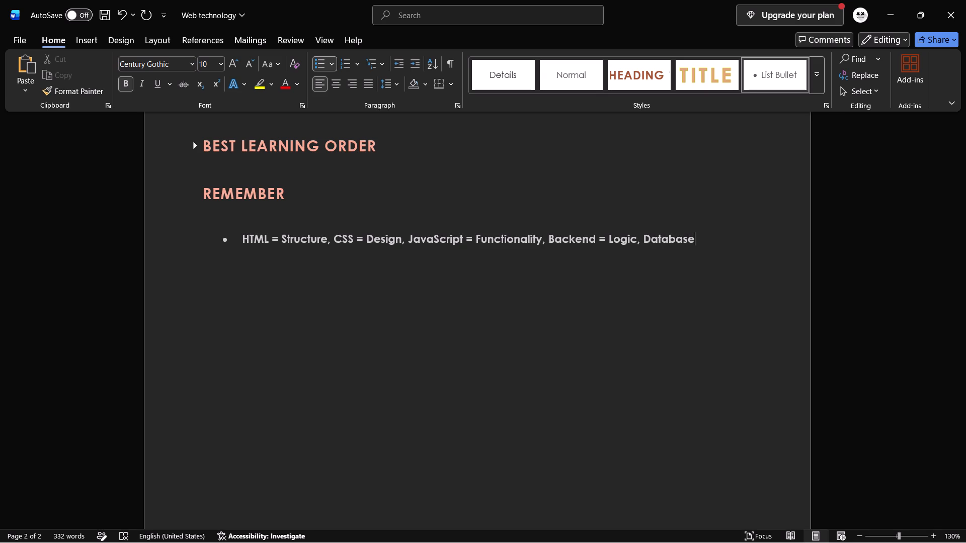
{"action": "type", "text": "="}
{"action": "key", "text": "space"}
{"action": "type", "text": "Storage"}
{"action": "key", "text": "period"}
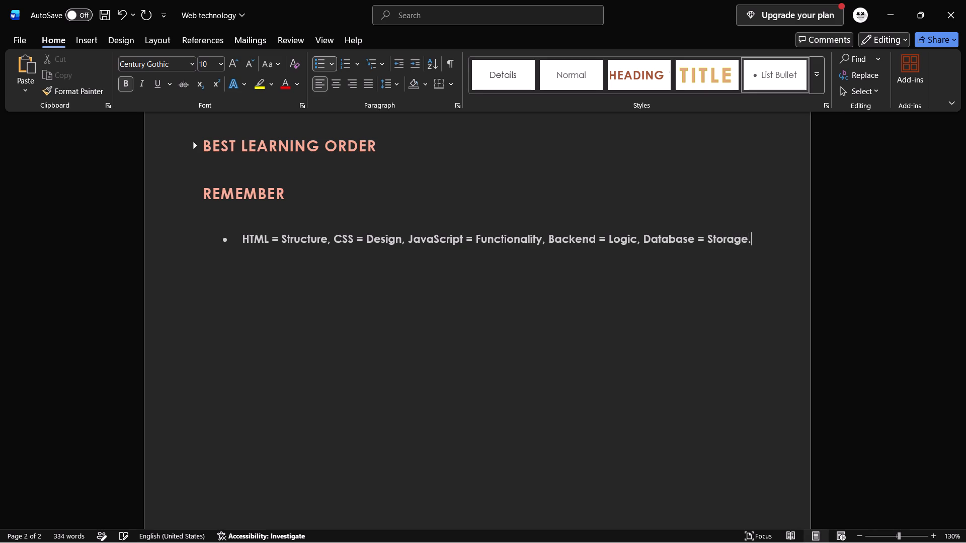
Insert empty paragraphs after the WebAssembly bullet to push the How a Website Works section onto the next page.
{"action": "scroll", "coordinate": [238, 252], "scroll_direction": "down", "scroll_amount": 2}
{"action": "scroll", "coordinate": [262, 278], "scroll_direction": "up", "scroll_amount": 1}
{"action": "scroll", "coordinate": [275, 281], "scroll_direction": "down", "scroll_amount": 1}
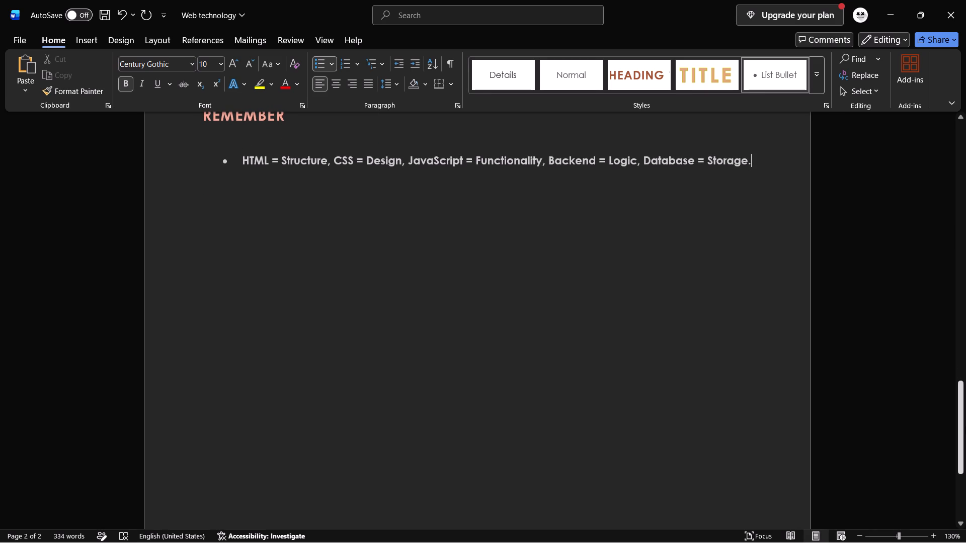
{"action": "left_click_drag", "start_coordinate": [960, 425], "coordinate": [929, 378]}
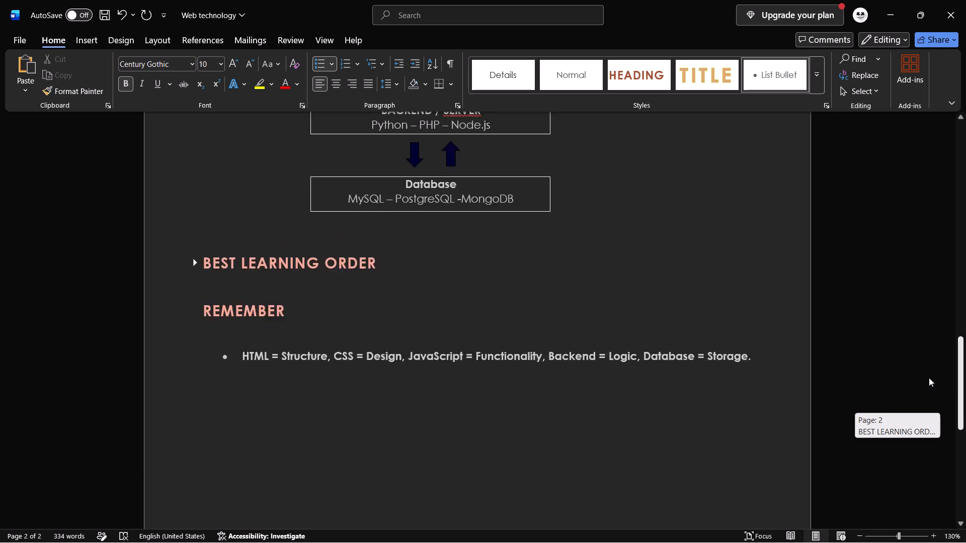
{"action": "left_click_drag", "start_coordinate": [929, 378], "coordinate": [916, 329]}
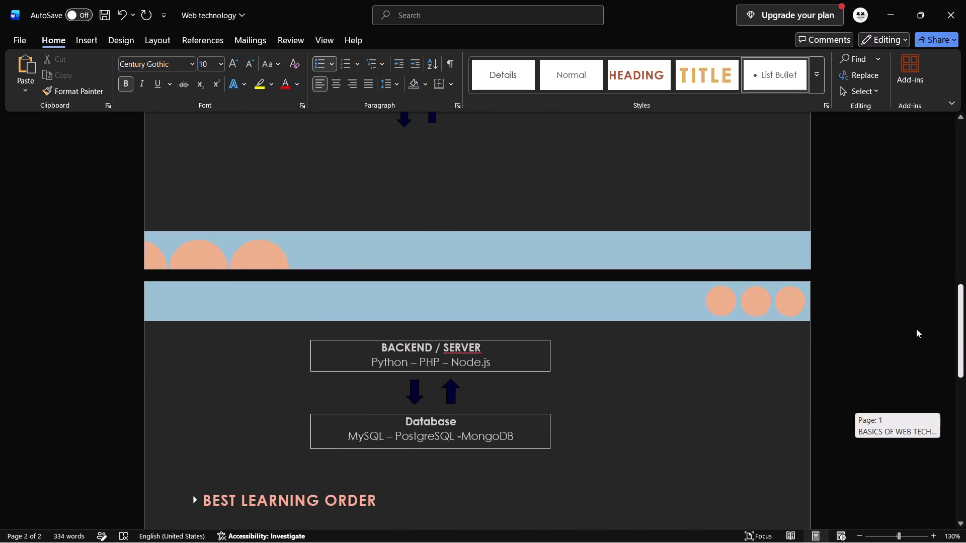
{"action": "left_click_drag", "start_coordinate": [916, 329], "coordinate": [905, 276]}
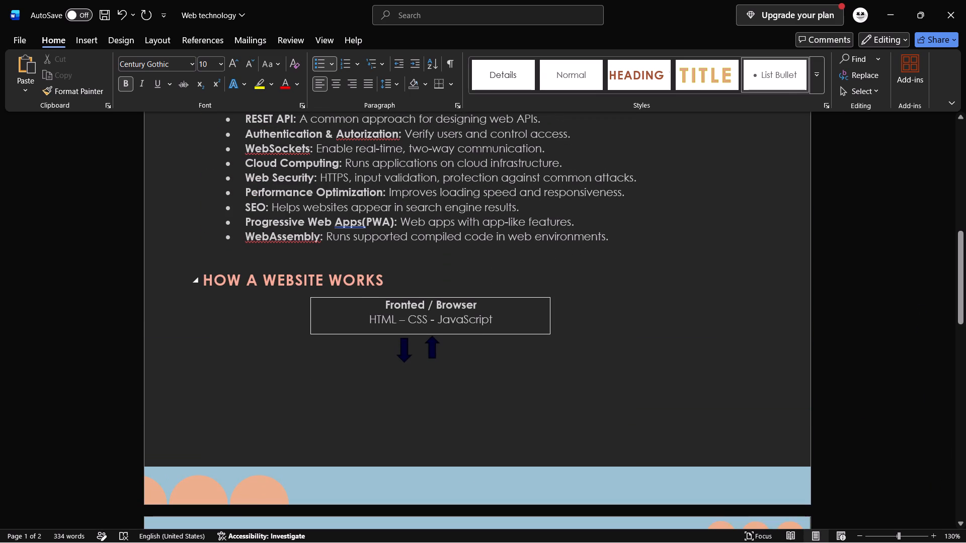
{"action": "left_click", "coordinate": [203, 255]}
{"action": "left_click", "coordinate": [192, 264]}
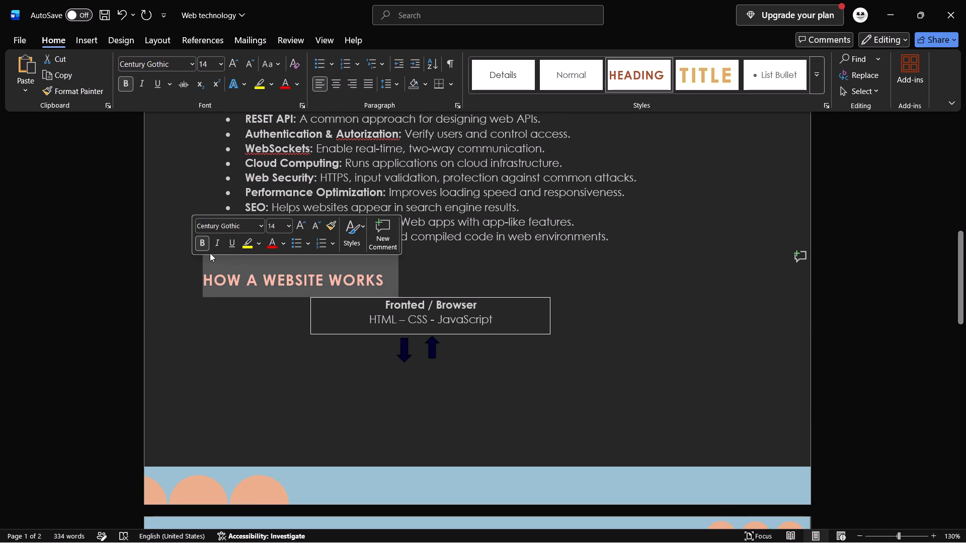
{"action": "left_click", "coordinate": [474, 266]}
{"action": "left_click", "coordinate": [625, 236]}
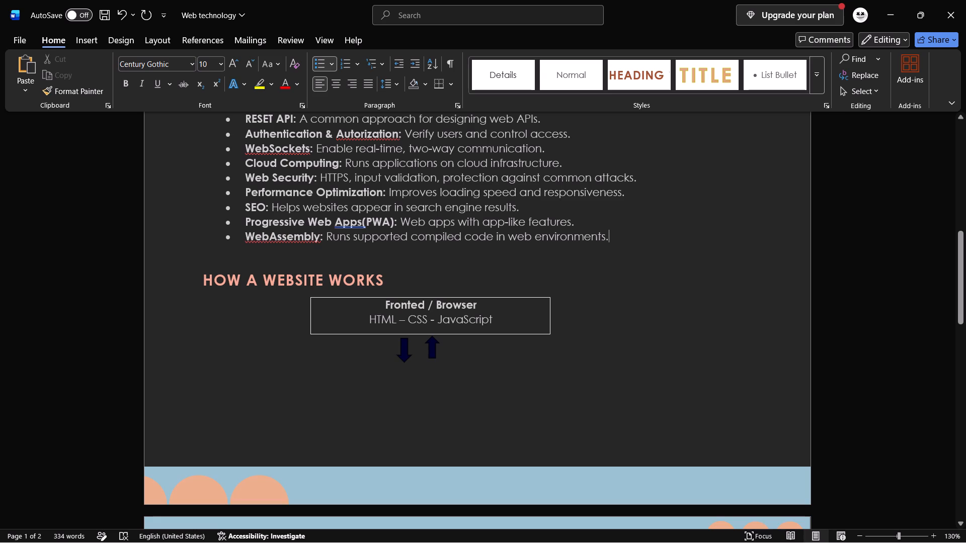
{"action": "key", "text": "Return"}
{"action": "key", "text": "Return"}
{"action": "key", "text": "Return"}
{"action": "key", "text": "Return"}
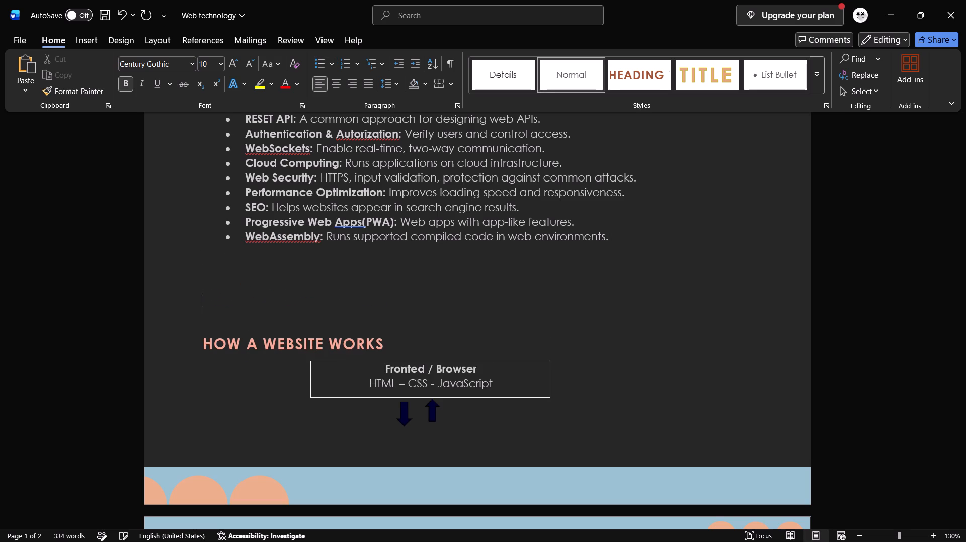
{"action": "key", "text": "Return"}
{"action": "key", "text": "Return"}
{"action": "key", "text": "Return"}
{"action": "key", "text": "Return"}
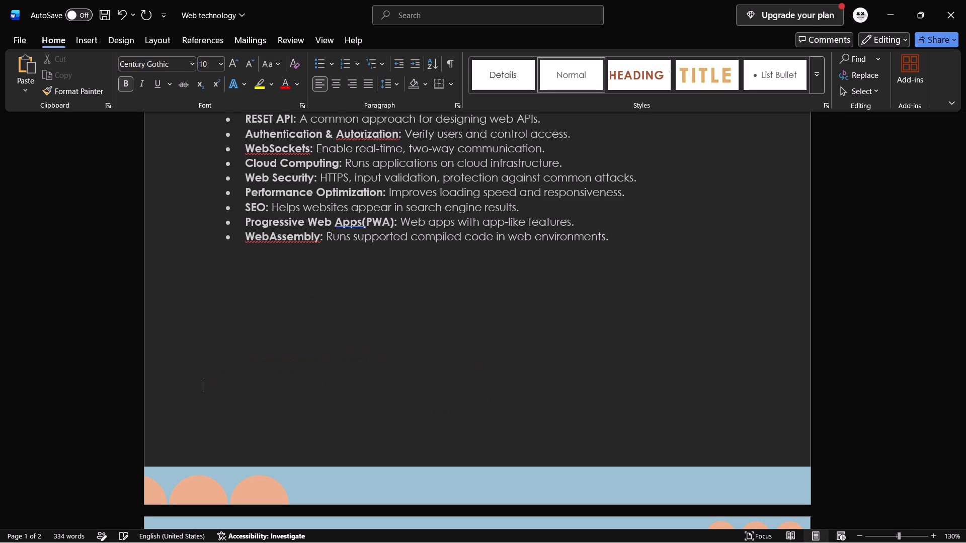
Check how the How a Website Works section is laid out across pages 1 to 3.
{"action": "scroll", "coordinate": [728, 208], "scroll_direction": "up", "scroll_amount": 1}
{"action": "scroll", "coordinate": [729, 208], "scroll_direction": "down", "scroll_amount": 6}
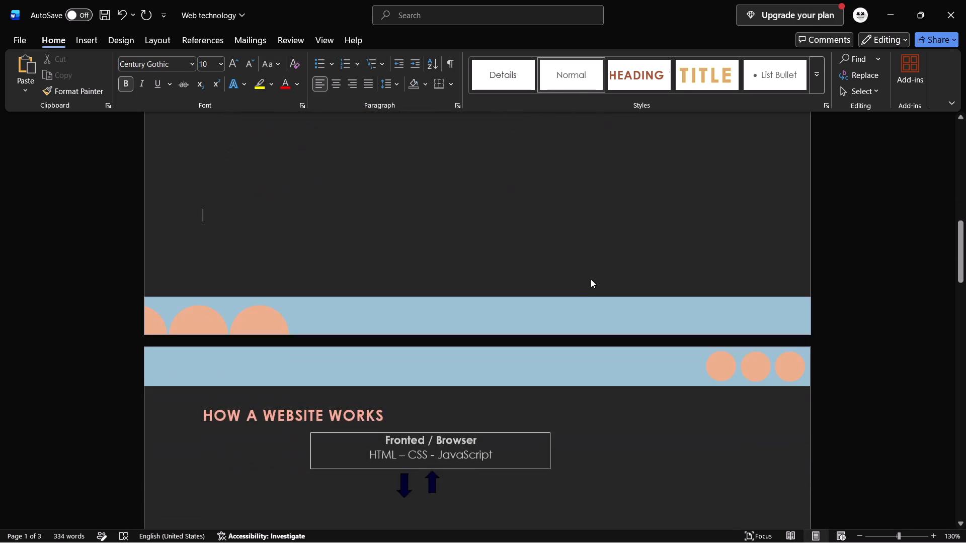
{"action": "scroll", "coordinate": [591, 278], "scroll_direction": "down", "scroll_amount": 6}
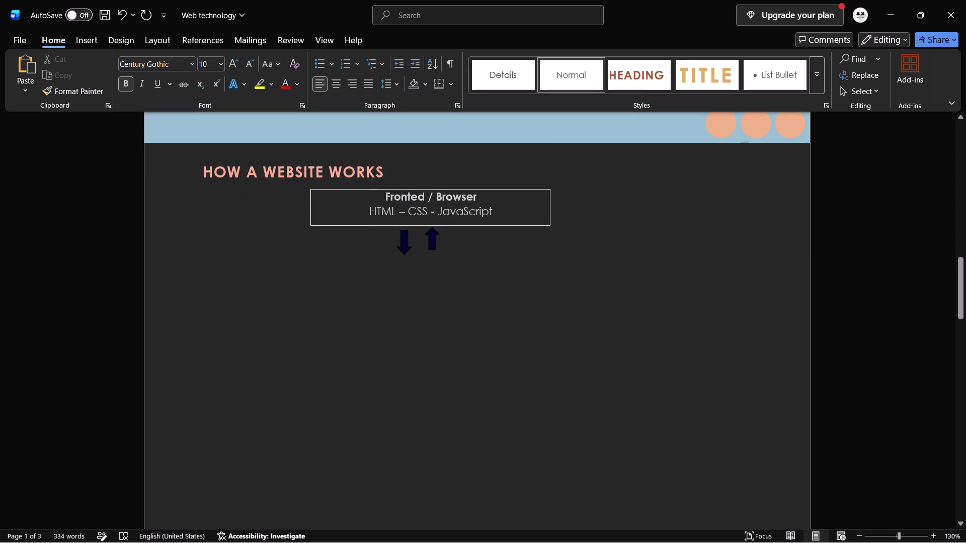
{"action": "scroll", "coordinate": [595, 277], "scroll_direction": "down", "scroll_amount": 3}
{"action": "scroll", "coordinate": [595, 277], "scroll_direction": "up", "scroll_amount": 1}
{"action": "scroll", "coordinate": [595, 277], "scroll_direction": "down", "scroll_amount": 3}
{"action": "left_click_drag", "start_coordinate": [961, 317], "coordinate": [956, 365]}
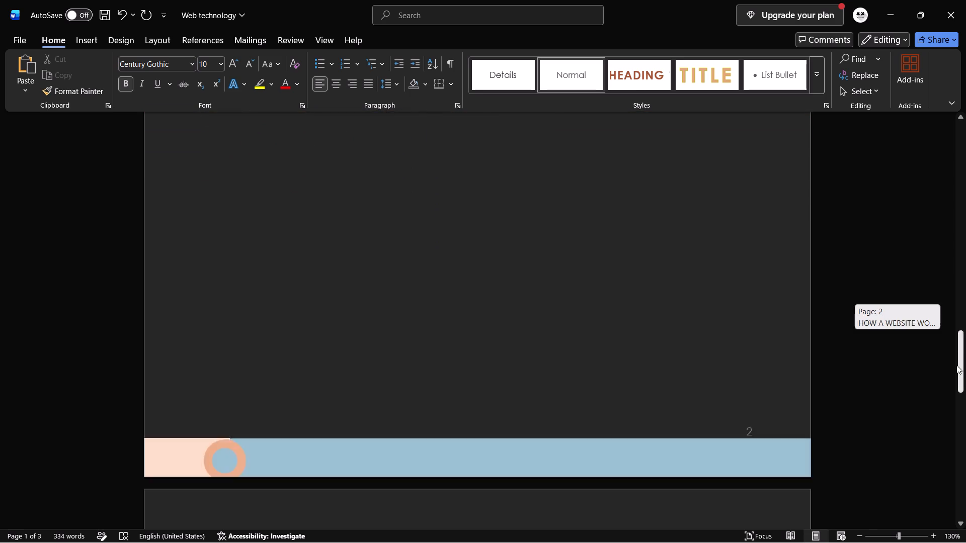
{"action": "left_click_drag", "start_coordinate": [956, 365], "coordinate": [956, 356]}
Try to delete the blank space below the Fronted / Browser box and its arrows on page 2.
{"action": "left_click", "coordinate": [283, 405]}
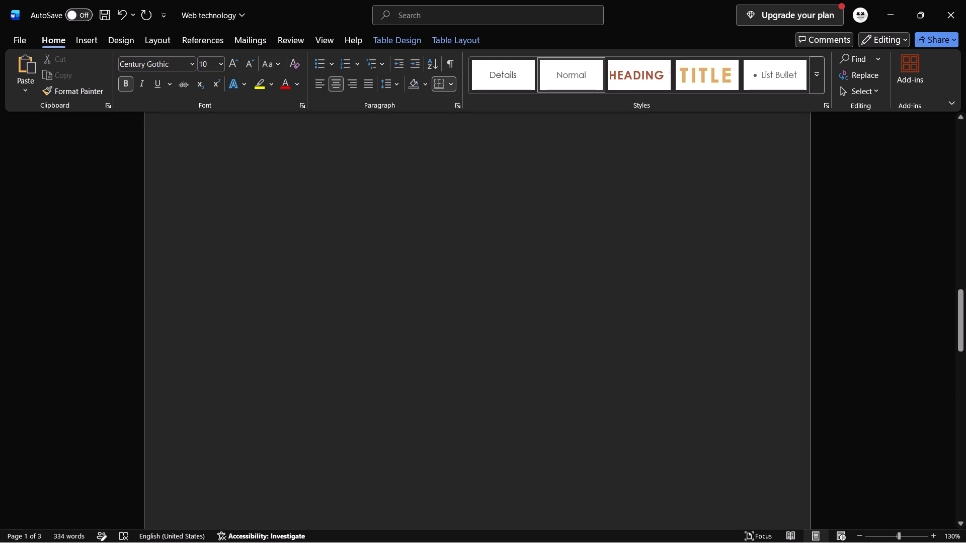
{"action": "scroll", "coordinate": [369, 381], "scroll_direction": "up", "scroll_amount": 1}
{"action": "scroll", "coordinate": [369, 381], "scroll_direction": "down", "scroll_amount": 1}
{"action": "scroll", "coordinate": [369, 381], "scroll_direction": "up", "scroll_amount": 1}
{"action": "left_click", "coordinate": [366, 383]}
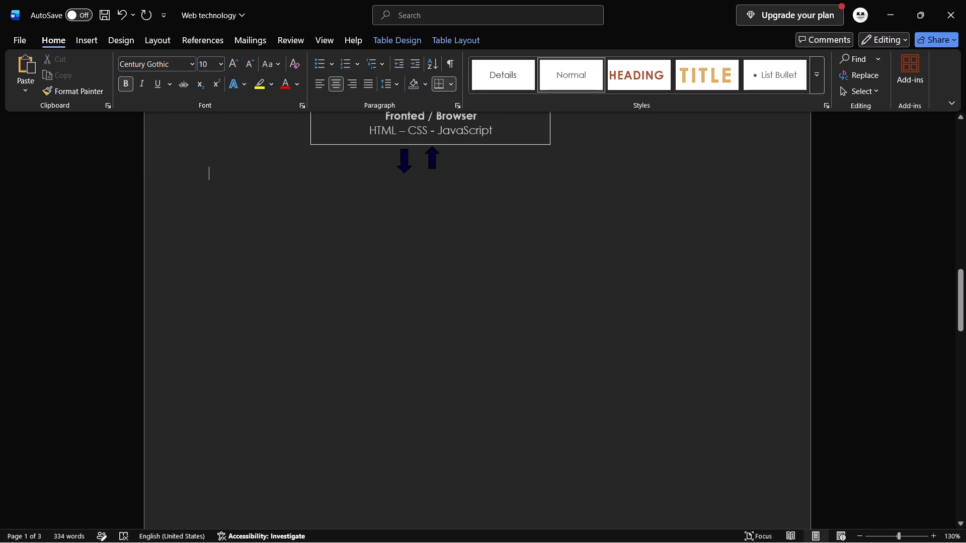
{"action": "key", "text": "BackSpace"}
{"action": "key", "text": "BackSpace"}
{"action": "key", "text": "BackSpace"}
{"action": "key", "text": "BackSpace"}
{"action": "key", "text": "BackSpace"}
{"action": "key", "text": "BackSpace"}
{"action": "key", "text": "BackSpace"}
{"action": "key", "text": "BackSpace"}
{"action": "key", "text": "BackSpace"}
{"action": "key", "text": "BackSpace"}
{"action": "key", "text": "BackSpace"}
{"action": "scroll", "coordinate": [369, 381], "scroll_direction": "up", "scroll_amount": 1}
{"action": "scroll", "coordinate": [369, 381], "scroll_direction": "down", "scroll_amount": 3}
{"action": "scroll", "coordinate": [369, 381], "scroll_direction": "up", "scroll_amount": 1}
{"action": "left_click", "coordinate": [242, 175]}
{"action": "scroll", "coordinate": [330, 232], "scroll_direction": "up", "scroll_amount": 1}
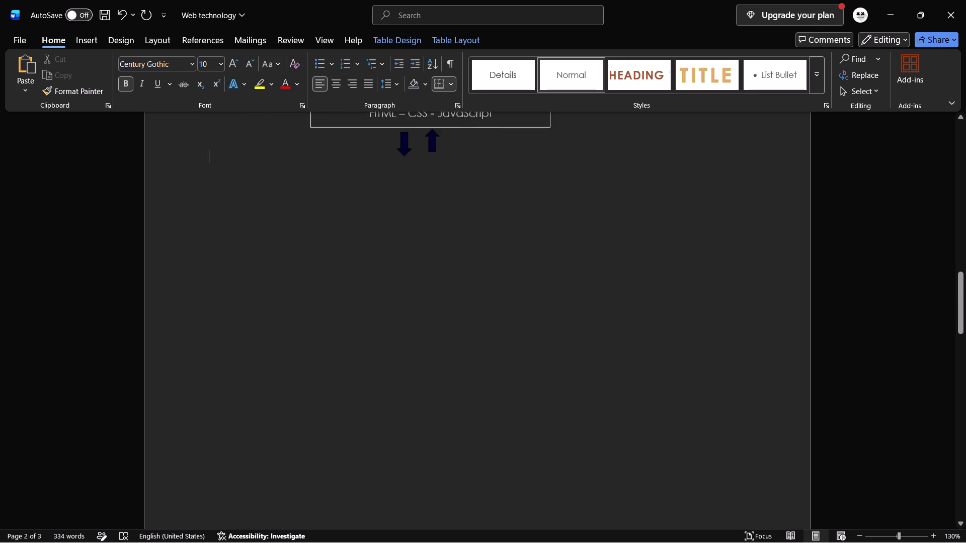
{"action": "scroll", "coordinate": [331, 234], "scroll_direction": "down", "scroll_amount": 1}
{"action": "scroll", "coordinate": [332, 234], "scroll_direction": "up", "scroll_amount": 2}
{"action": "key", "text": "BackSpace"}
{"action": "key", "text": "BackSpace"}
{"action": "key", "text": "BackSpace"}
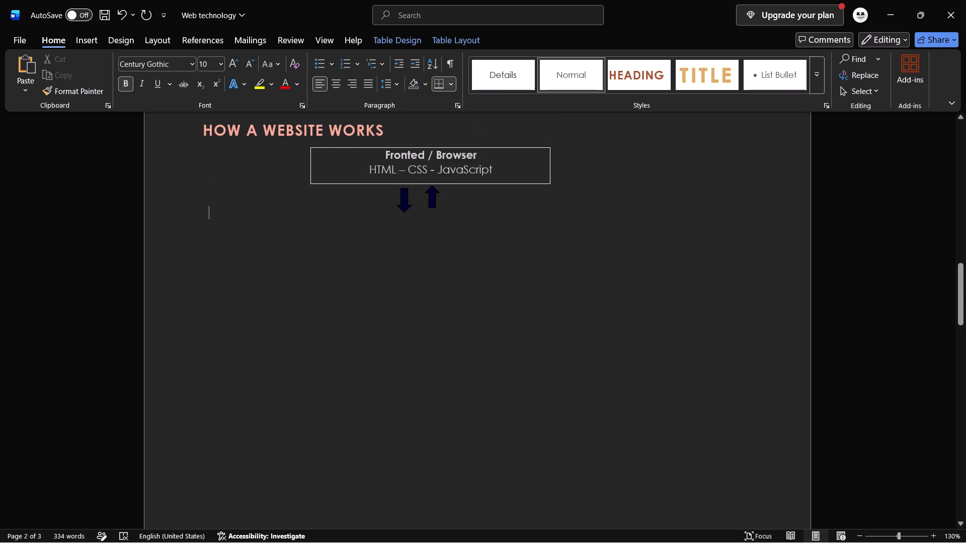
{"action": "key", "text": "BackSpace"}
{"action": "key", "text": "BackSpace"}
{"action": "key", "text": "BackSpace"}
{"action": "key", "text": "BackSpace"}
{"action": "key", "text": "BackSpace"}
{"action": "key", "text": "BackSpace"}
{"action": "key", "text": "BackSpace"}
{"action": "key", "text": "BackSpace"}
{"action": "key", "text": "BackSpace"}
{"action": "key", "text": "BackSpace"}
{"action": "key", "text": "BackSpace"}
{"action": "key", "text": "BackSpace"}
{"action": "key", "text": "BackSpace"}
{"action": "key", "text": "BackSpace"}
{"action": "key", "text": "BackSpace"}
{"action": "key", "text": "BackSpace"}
Inspect the BACKEND / SERVER and Database boxes and the page breaks between them and the Fronted / Browser box.
{"action": "left_click_drag", "start_coordinate": [960, 272], "coordinate": [964, 342]}
{"action": "left_click_drag", "start_coordinate": [582, 322], "coordinate": [391, 291]}
{"action": "left_click", "coordinate": [476, 327]}
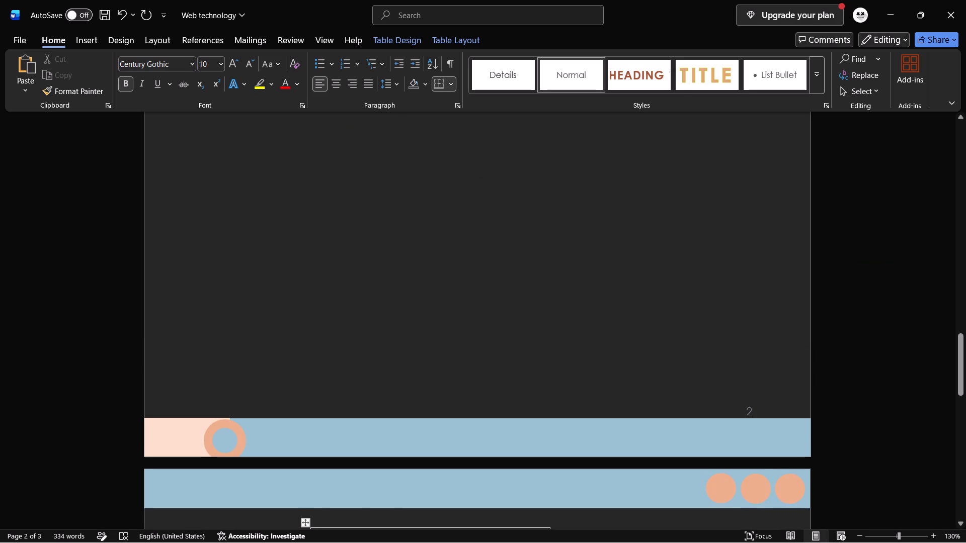
{"action": "left_click", "coordinate": [469, 340]}
{"action": "scroll", "coordinate": [453, 321], "scroll_direction": "down", "scroll_amount": 7}
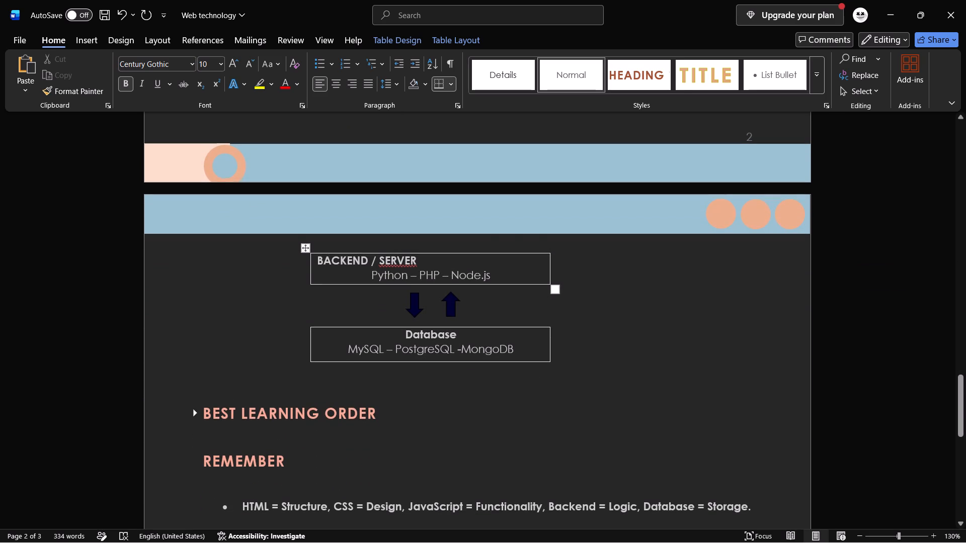
{"action": "left_click", "coordinate": [287, 270]}
{"action": "left_click", "coordinate": [289, 276]}
{"action": "left_click", "coordinate": [245, 397]}
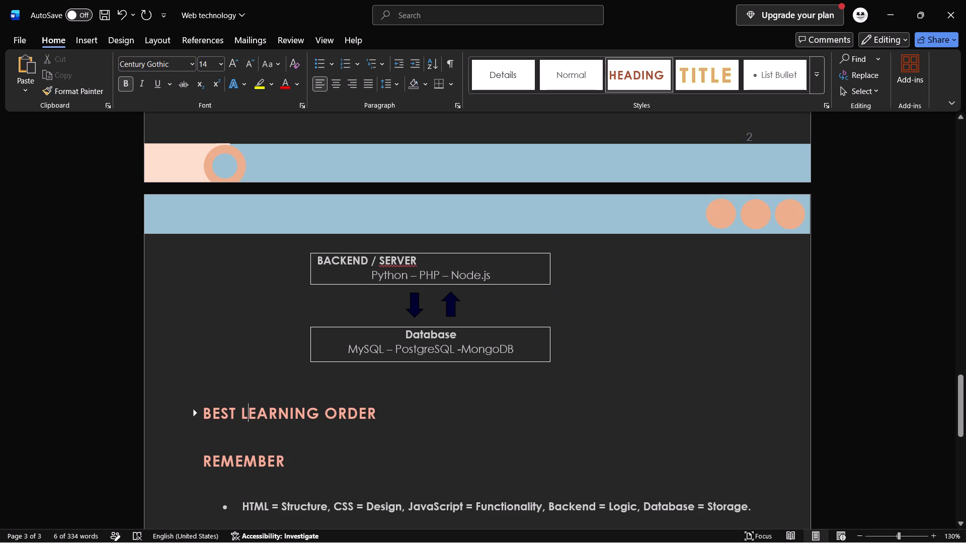
{"action": "left_click", "coordinate": [275, 287]}
{"action": "scroll", "coordinate": [659, 320], "scroll_direction": "up", "scroll_amount": 2}
{"action": "scroll", "coordinate": [659, 320], "scroll_direction": "down", "scroll_amount": 2}
{"action": "scroll", "coordinate": [659, 320], "scroll_direction": "up", "scroll_amount": 1}
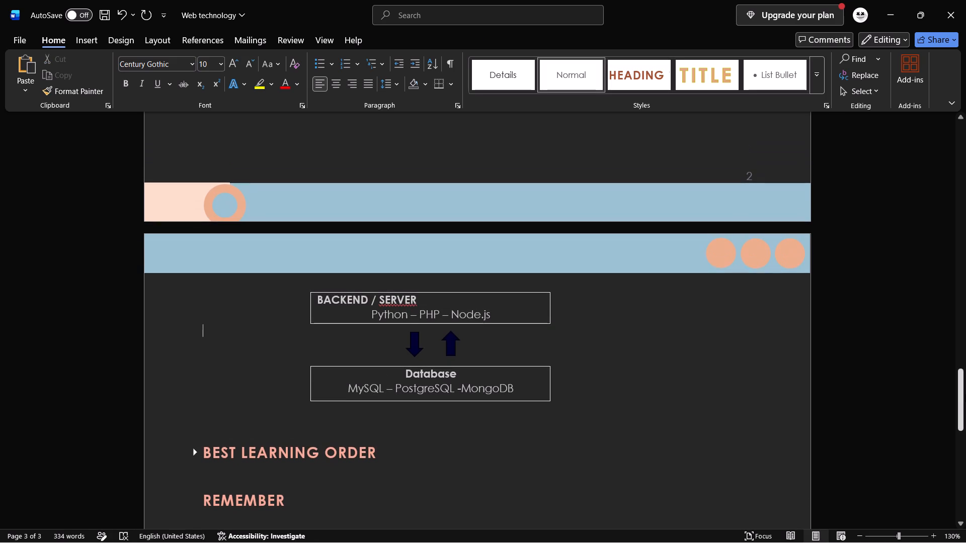
{"action": "left_click_drag", "start_coordinate": [963, 394], "coordinate": [929, 215]}
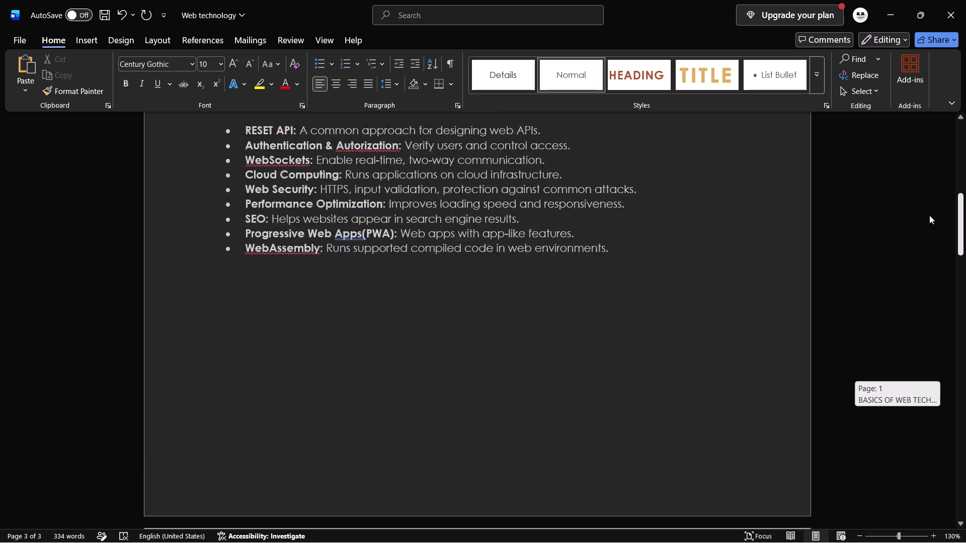
{"action": "left_click_drag", "start_coordinate": [929, 215], "coordinate": [922, 243]}
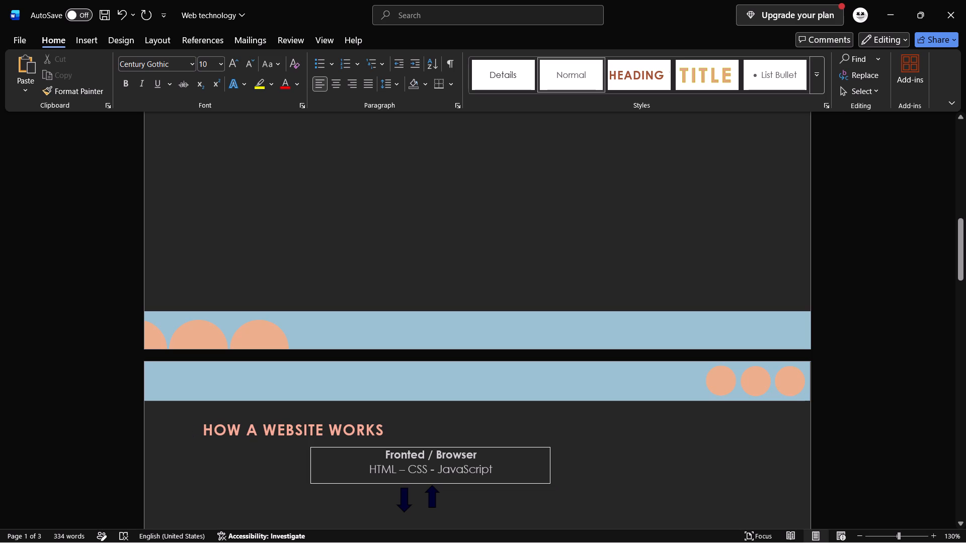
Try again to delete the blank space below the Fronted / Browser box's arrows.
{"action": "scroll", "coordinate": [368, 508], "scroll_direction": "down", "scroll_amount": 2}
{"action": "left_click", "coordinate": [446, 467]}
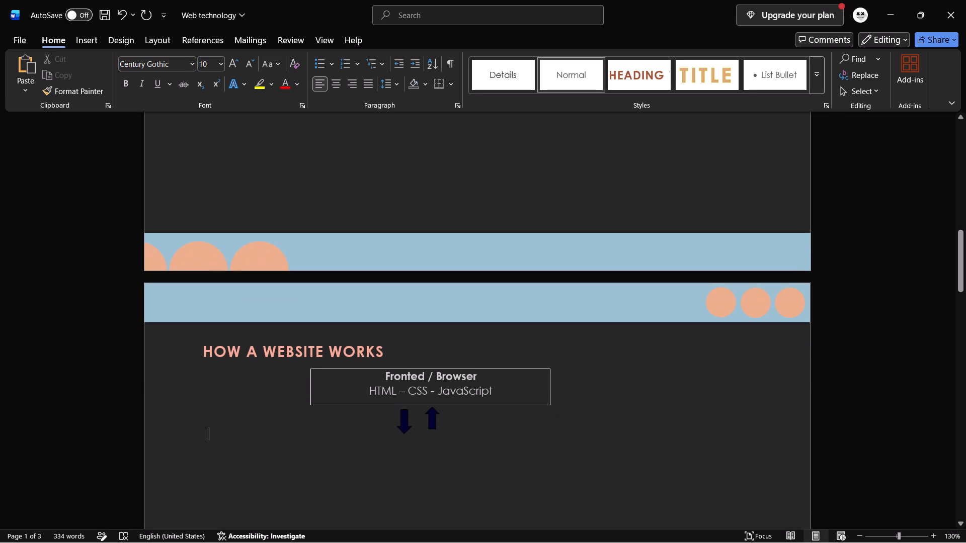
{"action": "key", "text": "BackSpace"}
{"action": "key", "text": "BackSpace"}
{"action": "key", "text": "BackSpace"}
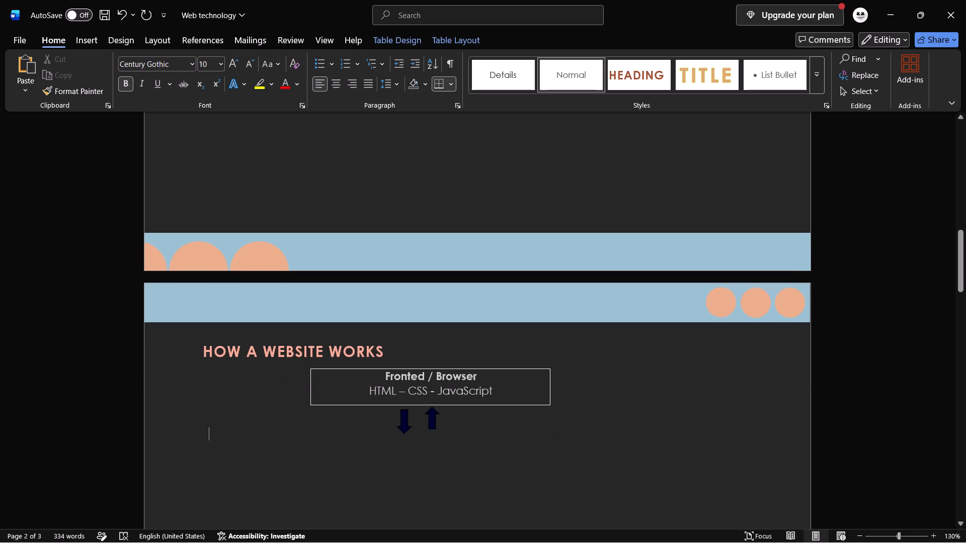
Undo the recent deletions and the empty paragraphs inserted after the WebAssembly bullet.
{"action": "key", "text": "ctrl+z"}
{"action": "key", "text": "ctrl+z"}
{"action": "key", "text": "ctrl+z"}
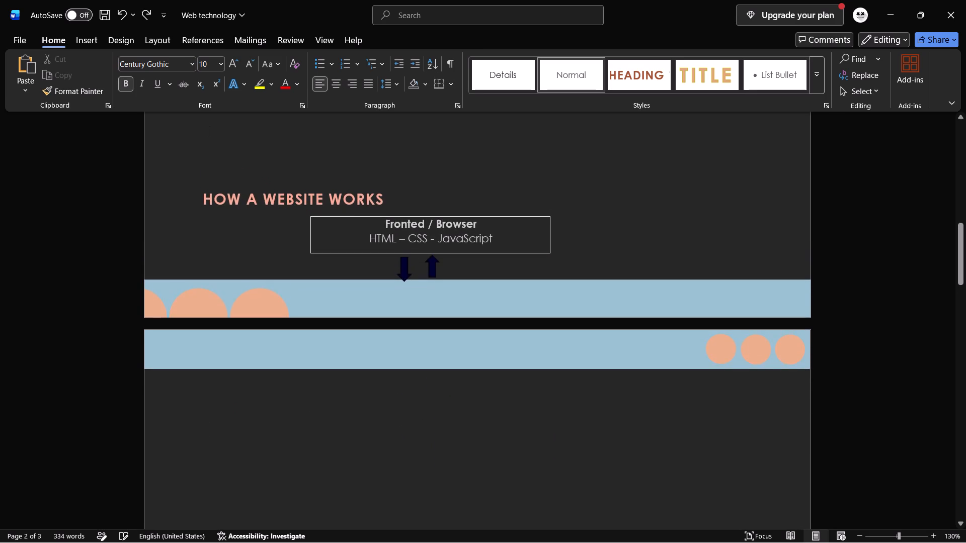
{"action": "key", "text": "ctrl+z"}
{"action": "key", "text": "ctrl+z"}
{"action": "key", "text": "ctrl+z"}
{"action": "key", "text": "ctrl+z"}
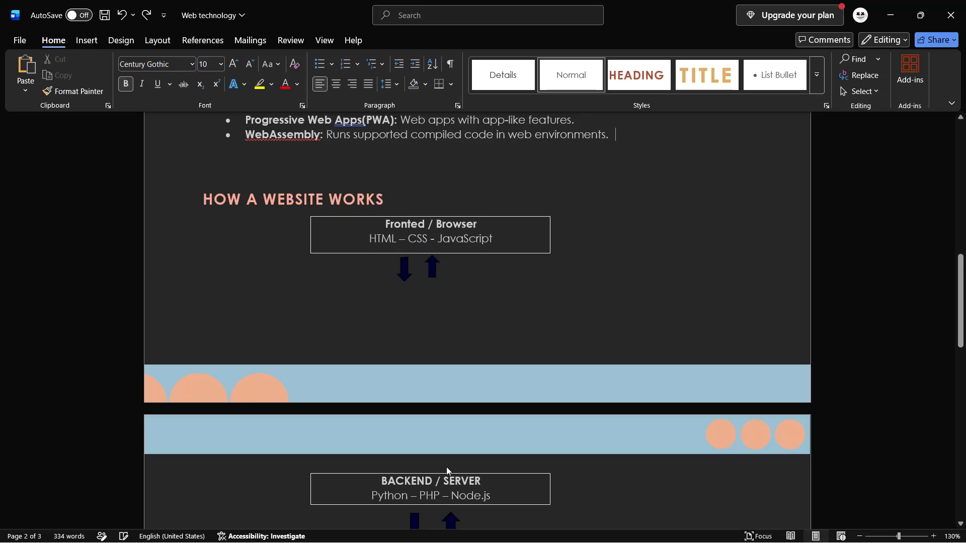
{"action": "key", "text": "ctrl+z"}
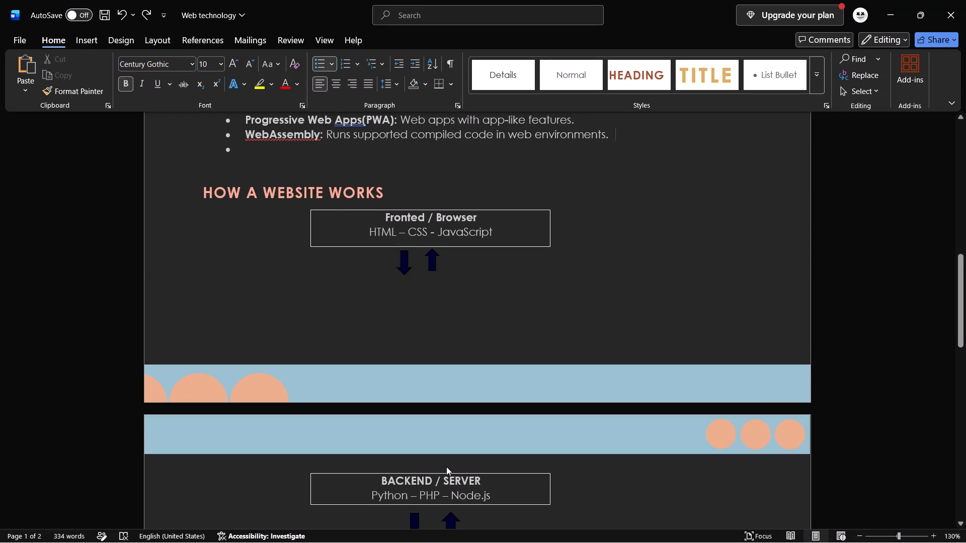
{"action": "key", "text": "ctrl+z"}
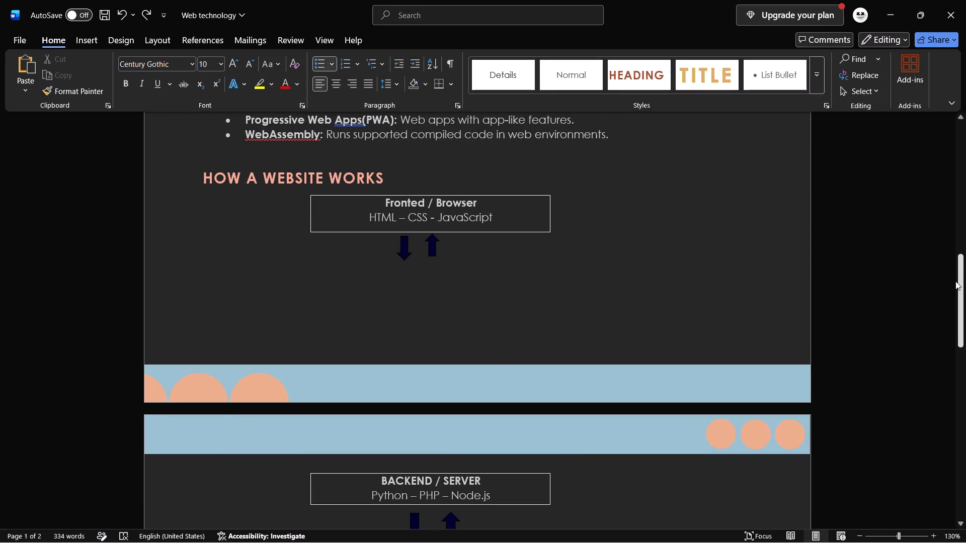
Insert several empty paragraphs after the bullet under Remember, ending the bulleted list.
{"action": "left_click_drag", "start_coordinate": [960, 280], "coordinate": [965, 480]}
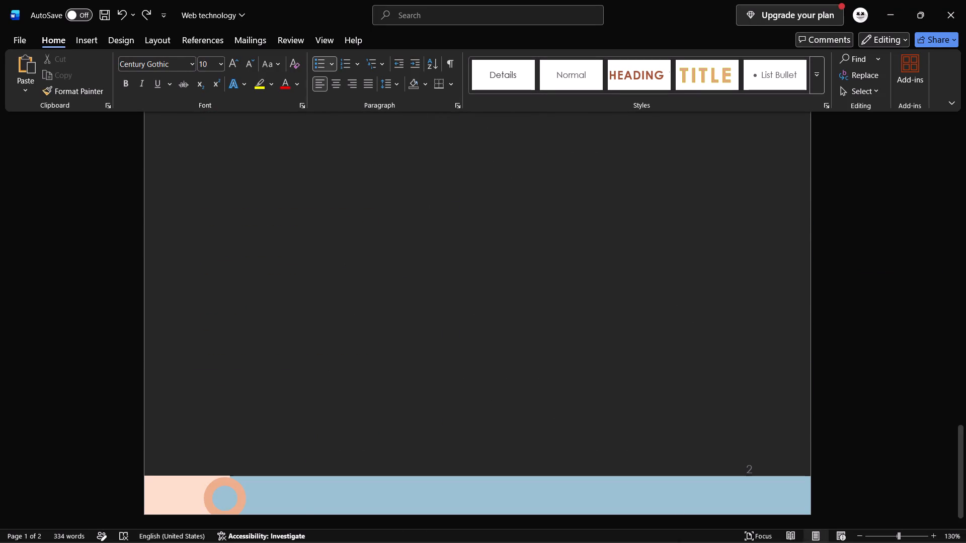
{"action": "scroll", "coordinate": [397, 317], "scroll_direction": "up", "scroll_amount": 1}
{"action": "scroll", "coordinate": [397, 317], "scroll_direction": "down", "scroll_amount": 1}
{"action": "scroll", "coordinate": [397, 317], "scroll_direction": "up", "scroll_amount": 2}
{"action": "scroll", "coordinate": [397, 317], "scroll_direction": "down", "scroll_amount": 1}
{"action": "scroll", "coordinate": [397, 317], "scroll_direction": "up", "scroll_amount": 6}
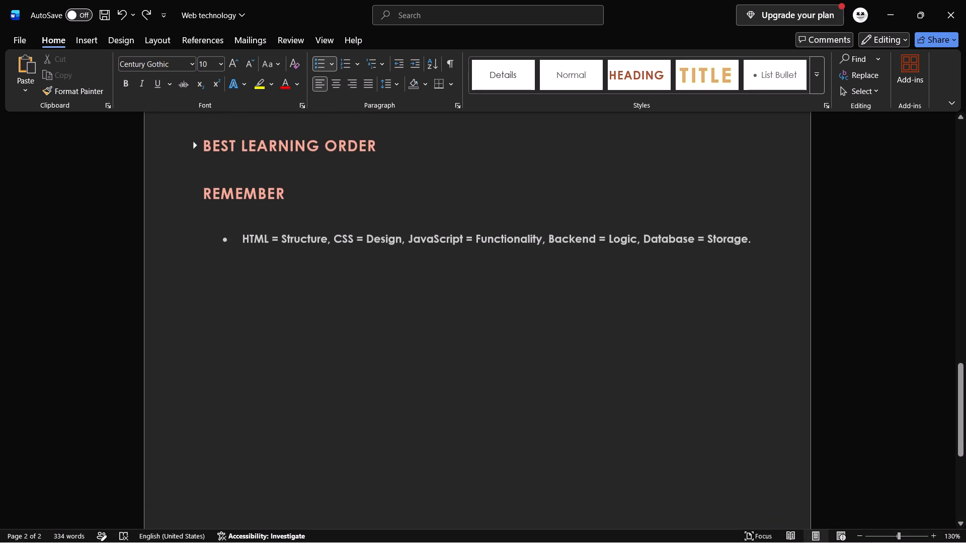
{"action": "left_click", "coordinate": [765, 240]}
{"action": "key", "text": "Return"}
{"action": "key", "text": "Return"}
{"action": "key", "text": "Return"}
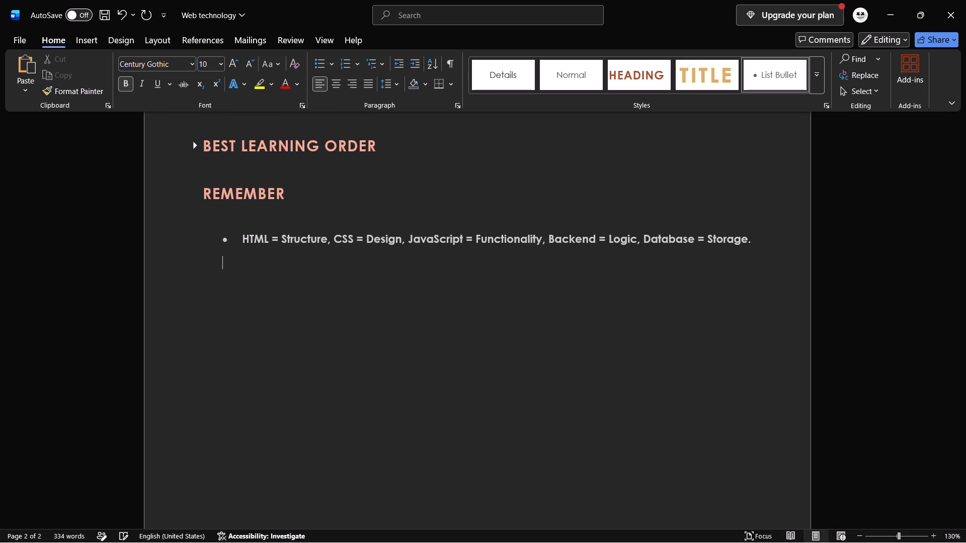
{"action": "key", "text": "Return"}
{"action": "key", "text": "Return"}
{"action": "key", "text": "Return"}
{"action": "key", "text": "Return"}
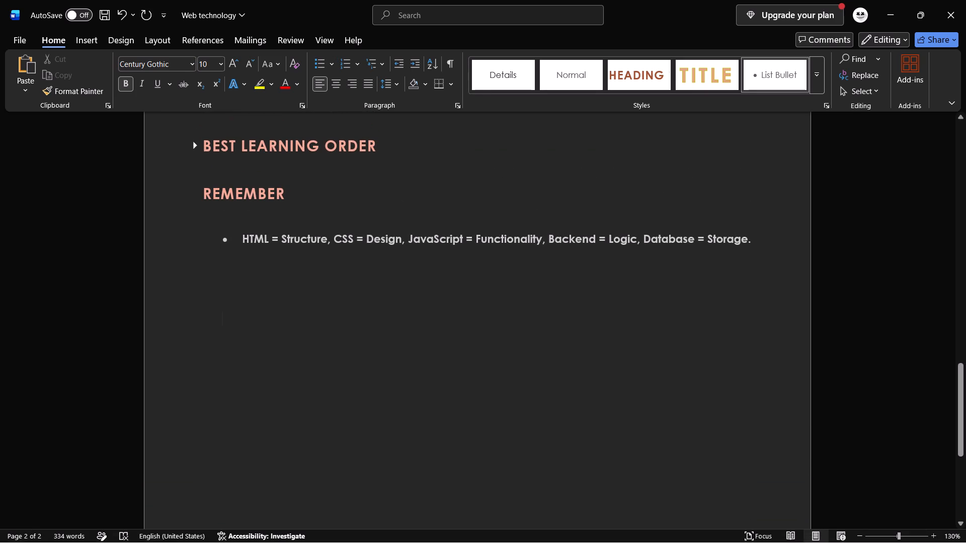
Add the centred text "END" on the last line below the Remember section.
{"action": "left_click", "coordinate": [337, 83]}
{"action": "key", "text": "shift+e"}
{"action": "type", "text": "ND"}
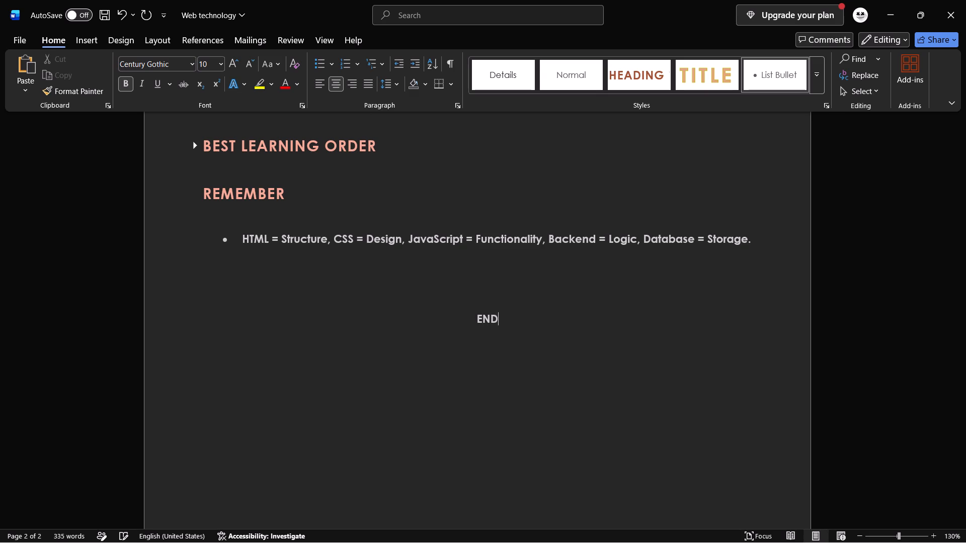
Set the font size of the word END to 36.
{"action": "left_click_drag", "start_coordinate": [475, 321], "coordinate": [521, 322]}
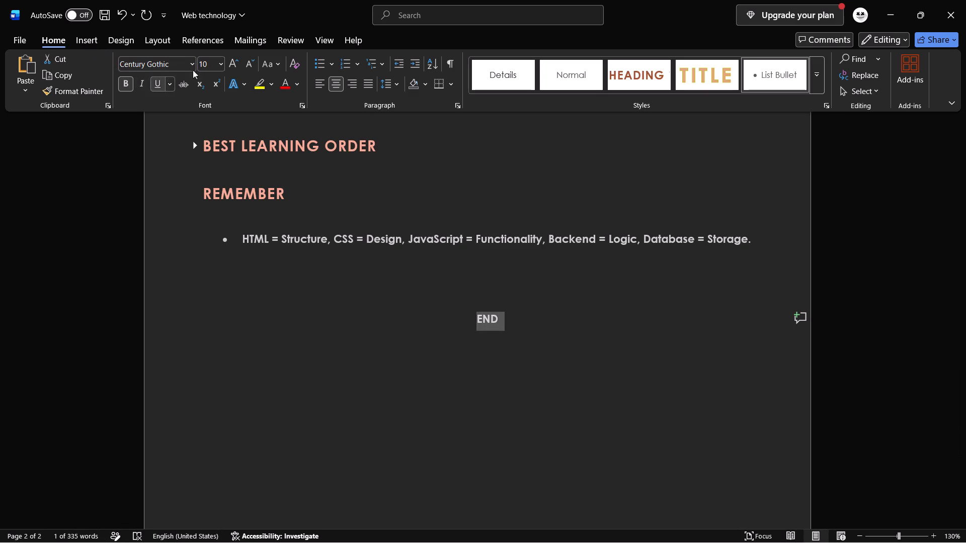
{"action": "left_click", "coordinate": [219, 66]}
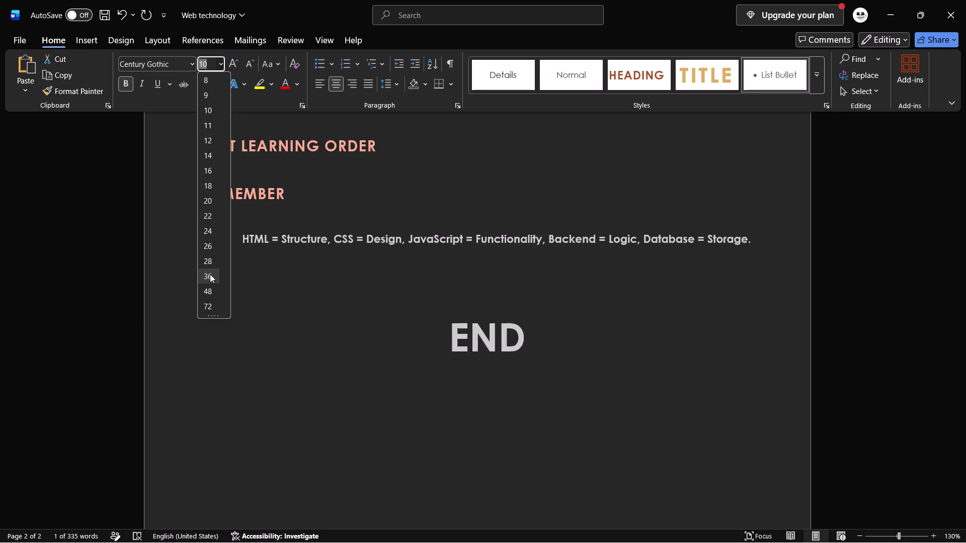
{"action": "left_click", "coordinate": [210, 274]}
{"action": "left_click", "coordinate": [543, 343]}
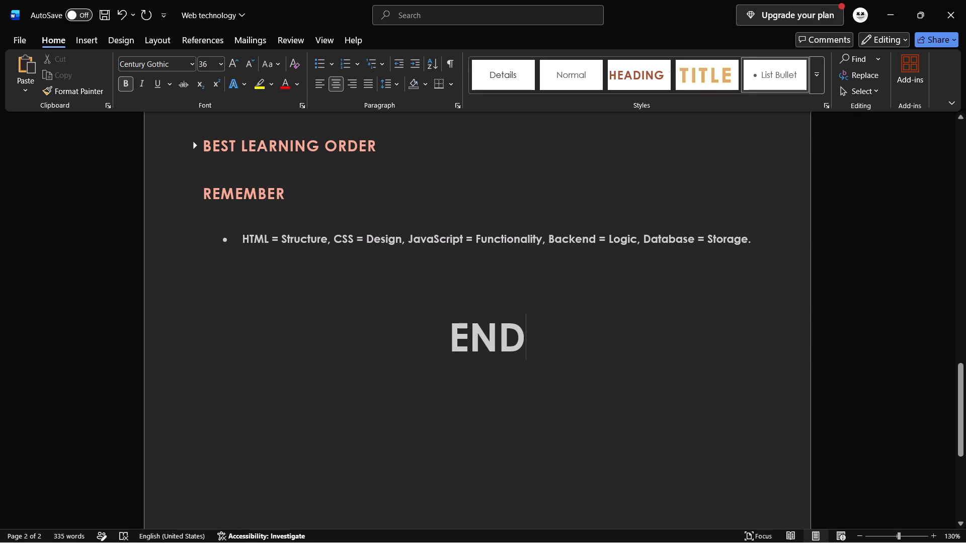
Insert an empty paragraph directly above END to move it further down the page.
{"action": "left_click", "coordinate": [438, 338]}
{"action": "key", "text": "Return"}
Add the line "Thanks for watching." directly below END.
{"action": "scroll", "coordinate": [576, 366], "scroll_direction": "down", "scroll_amount": 2}
{"action": "left_click", "coordinate": [552, 309]}
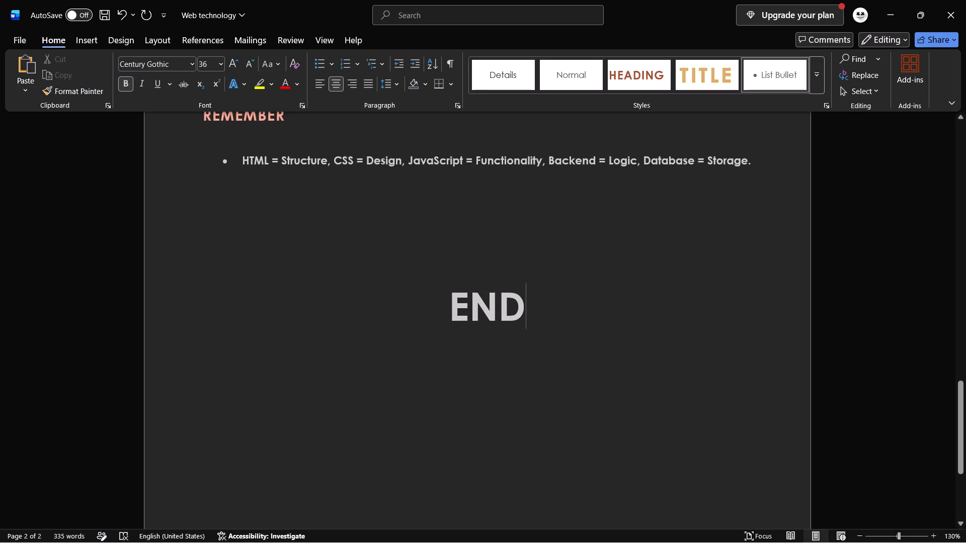
{"action": "key", "text": "Return"}
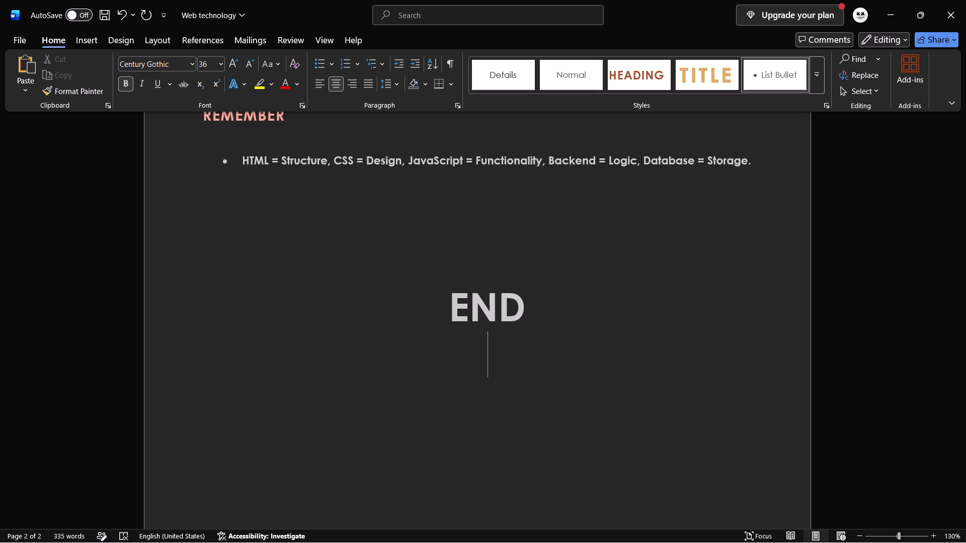
{"action": "key", "text": "shift+t"}
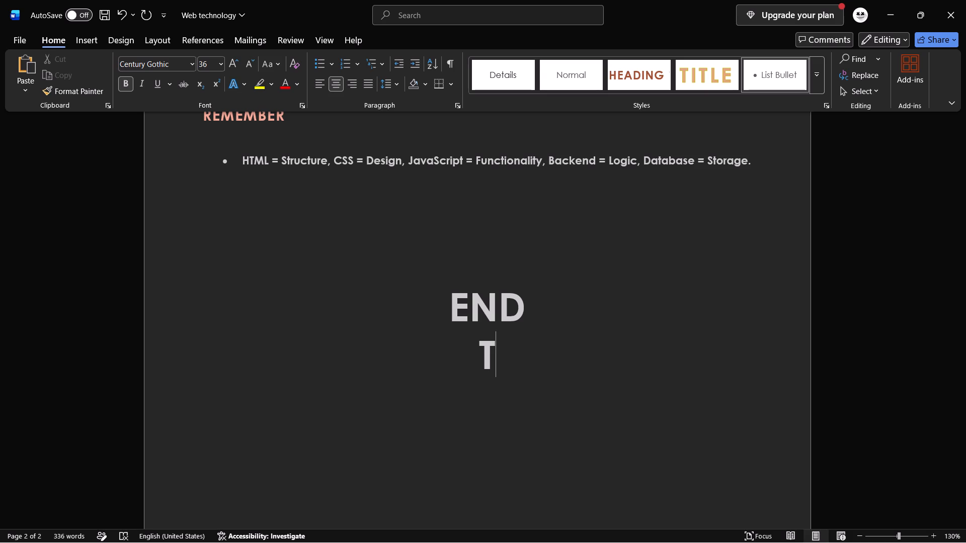
{"action": "type", "text": "hanks"}
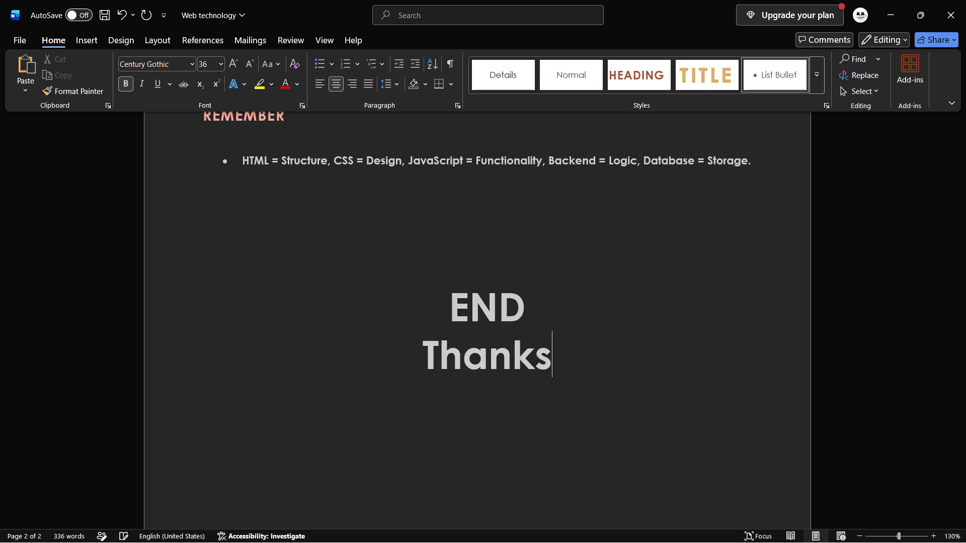
{"action": "key", "text": "space"}
{"action": "type", "text": "for"}
{"action": "key", "text": "space"}
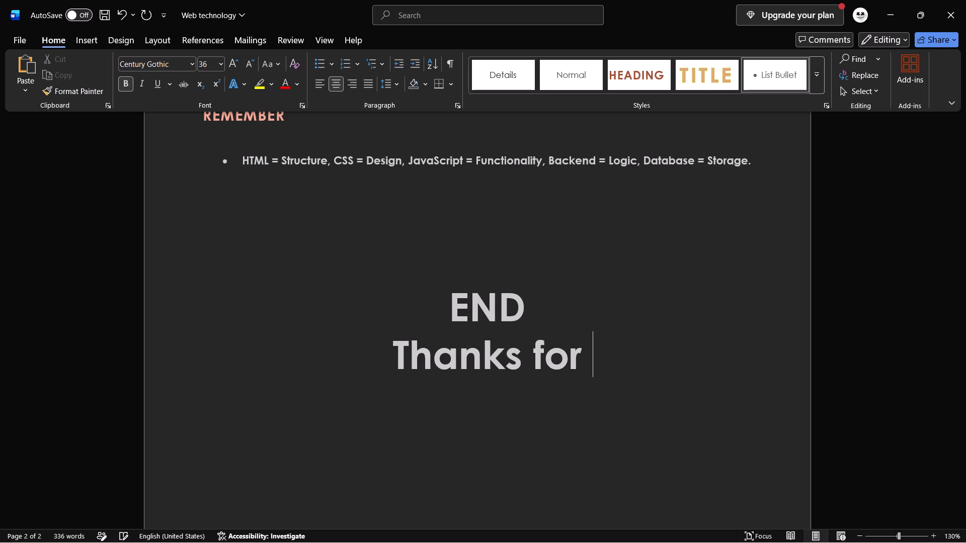
{"action": "type", "text": "watching"}
{"action": "key", "text": "period"}
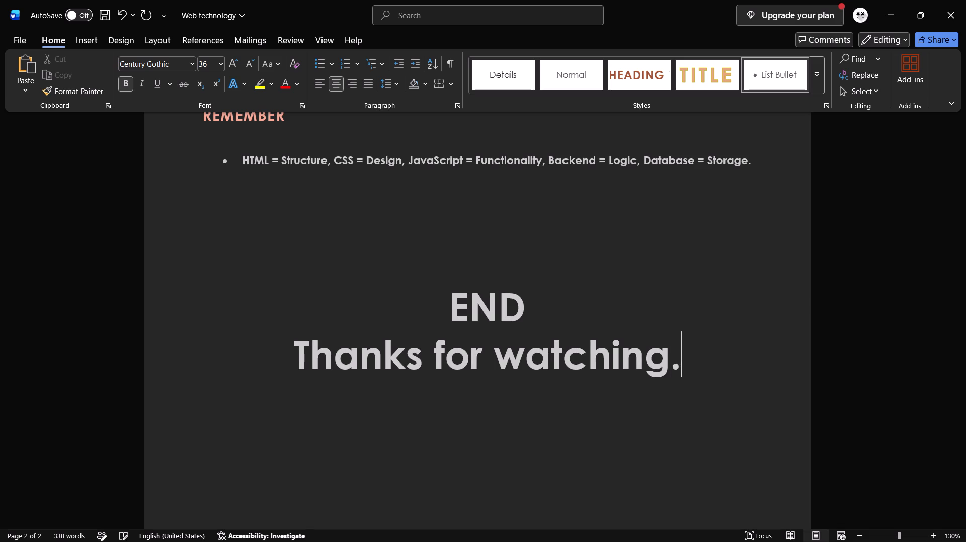
Set the "Thanks for watching." line to font size 20 and remove its bold formatting.
{"action": "left_click_drag", "start_coordinate": [283, 352], "coordinate": [484, 353]}
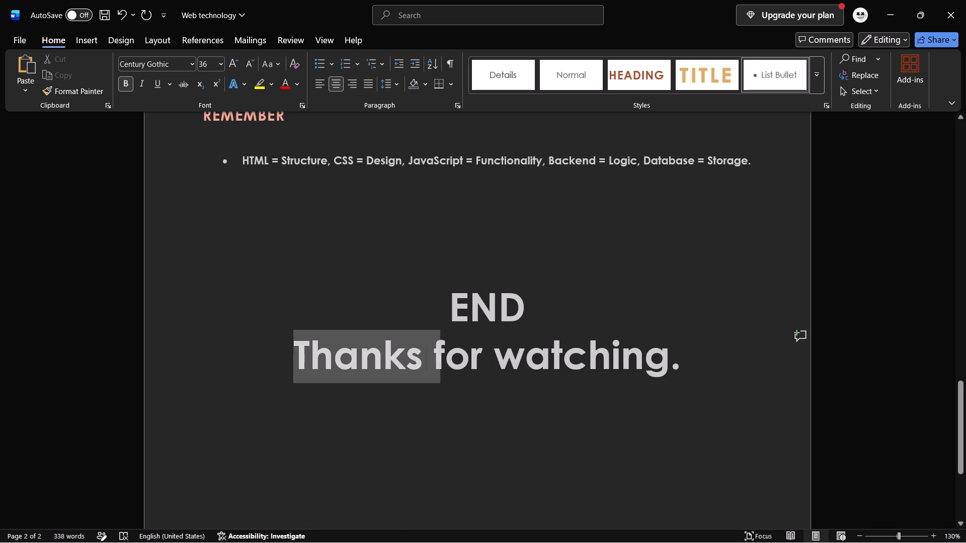
{"action": "left_click_drag", "start_coordinate": [484, 353], "coordinate": [685, 364]}
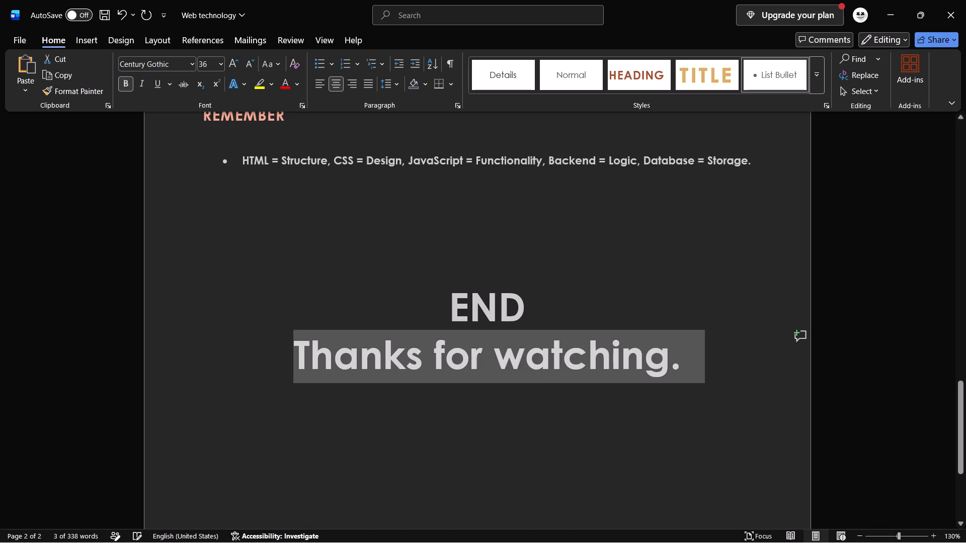
{"action": "left_click", "coordinate": [221, 61]}
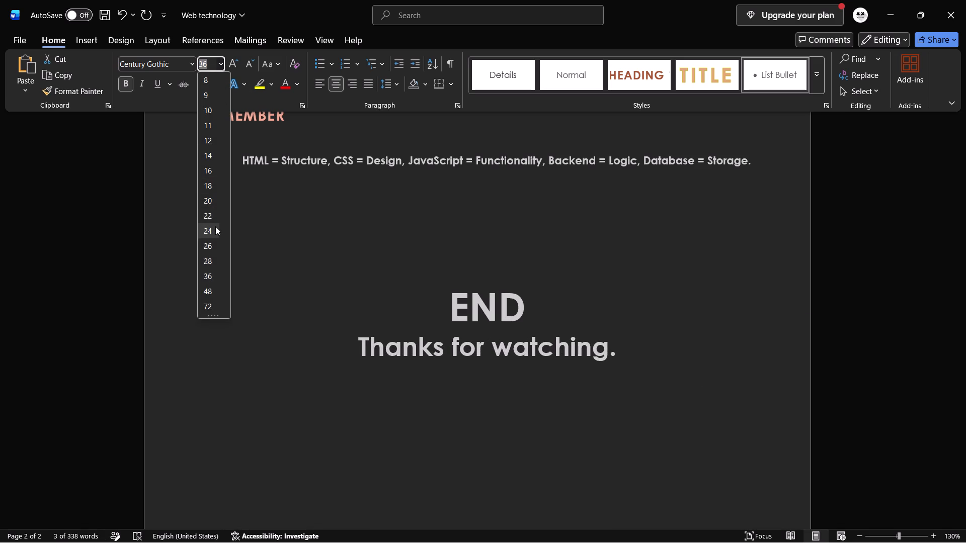
{"action": "left_click", "coordinate": [215, 203]}
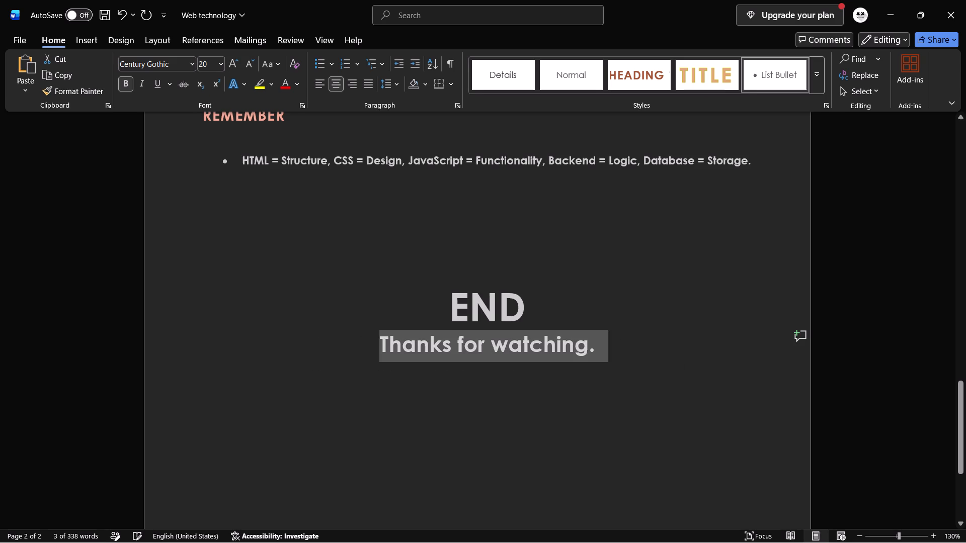
{"action": "left_click", "coordinate": [127, 87]}
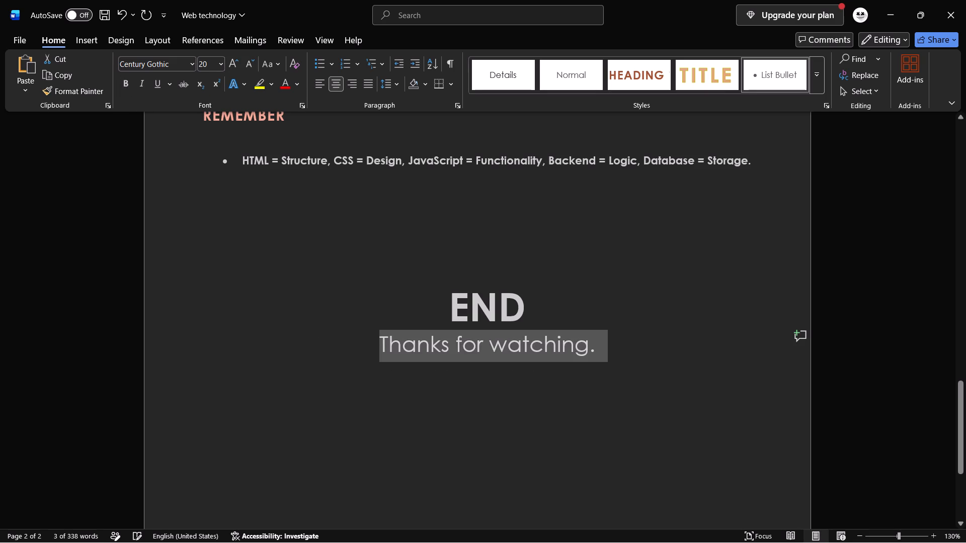
{"action": "left_click", "coordinate": [543, 440]}
Apply the light blue-grey theme font colour to the words "Thanks for watching".
{"action": "left_click_drag", "start_coordinate": [376, 343], "coordinate": [621, 346]}
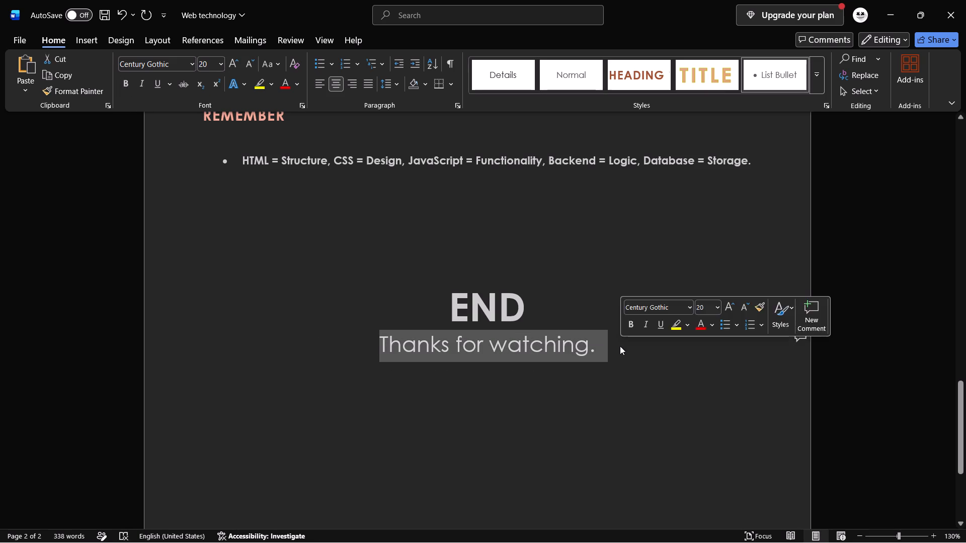
{"action": "left_click", "coordinate": [389, 341]}
{"action": "left_click_drag", "start_coordinate": [381, 340], "coordinate": [478, 339]}
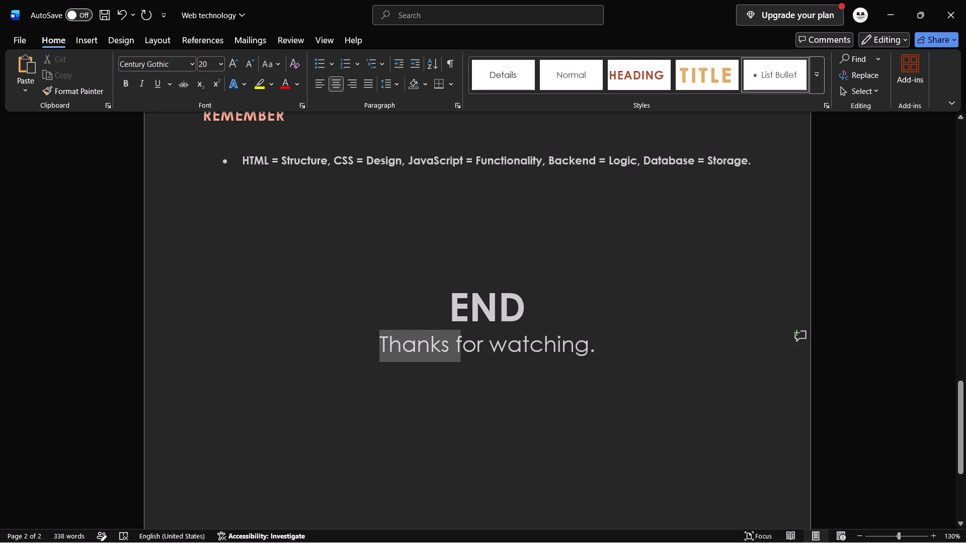
{"action": "left_click_drag", "start_coordinate": [478, 339], "coordinate": [553, 339]}
{"action": "left_click_drag", "start_coordinate": [553, 339], "coordinate": [582, 343]}
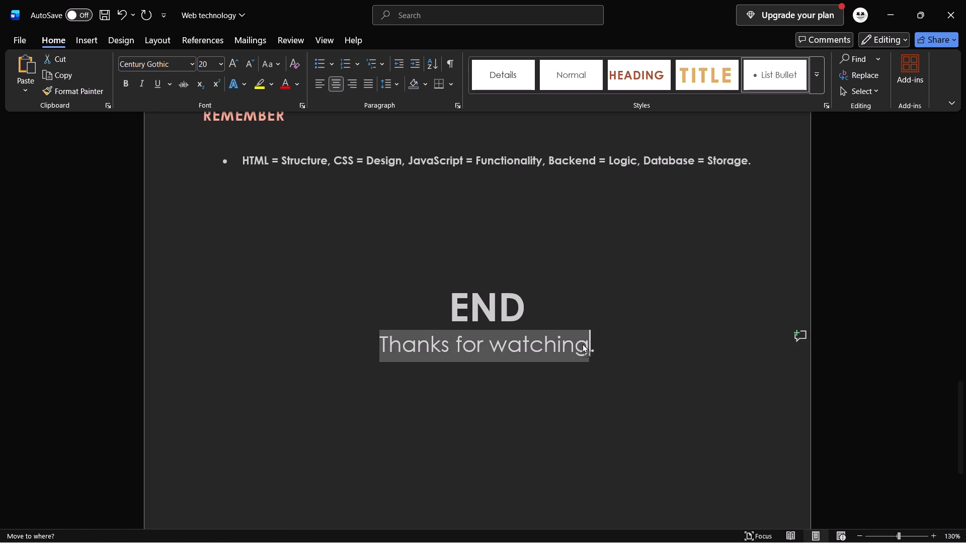
{"action": "left_click_drag", "start_coordinate": [582, 343], "coordinate": [596, 346]}
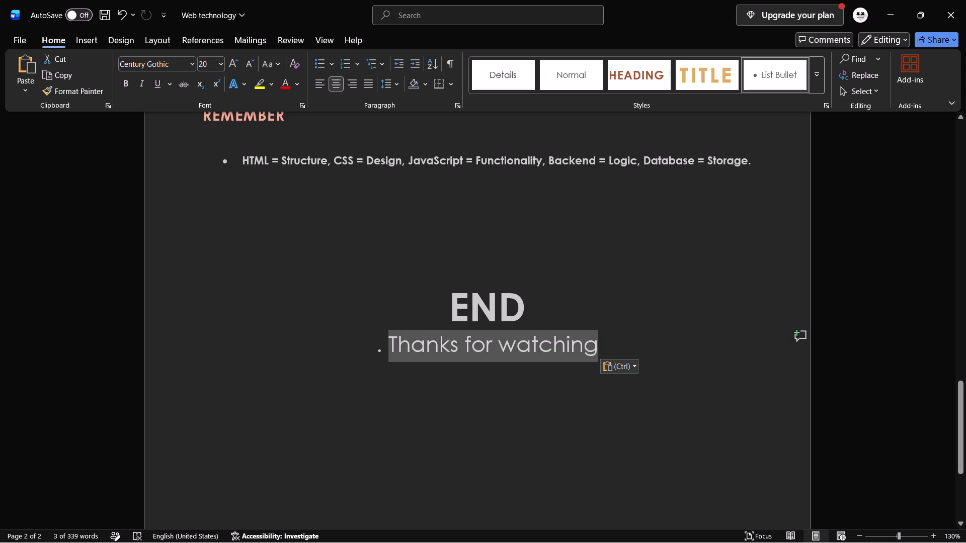
{"action": "left_click", "coordinate": [298, 86]}
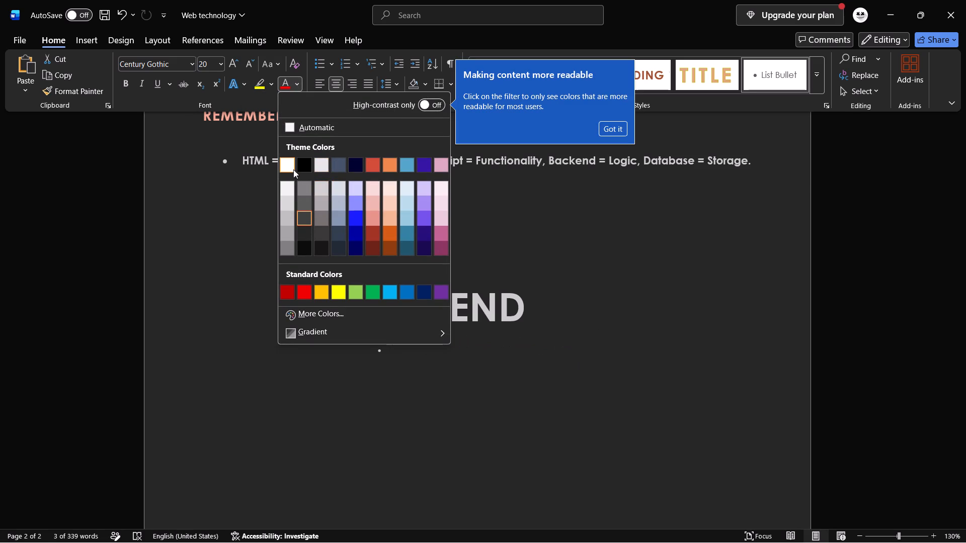
{"action": "left_click", "coordinate": [341, 206]}
{"action": "left_click", "coordinate": [620, 289]}
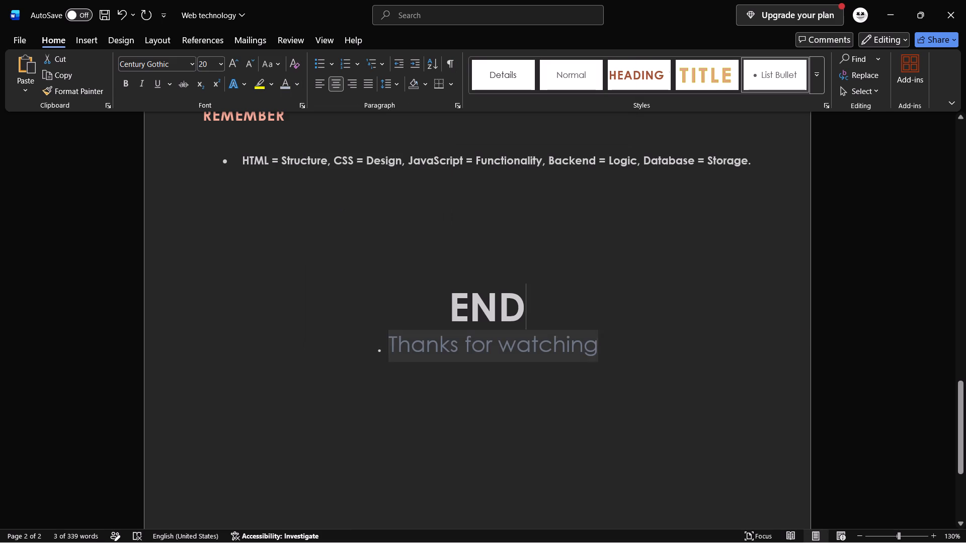
Delete the stray period in front of "Thanks for watching".
{"action": "left_click", "coordinate": [384, 347]}
{"action": "key", "text": "BackSpace"}
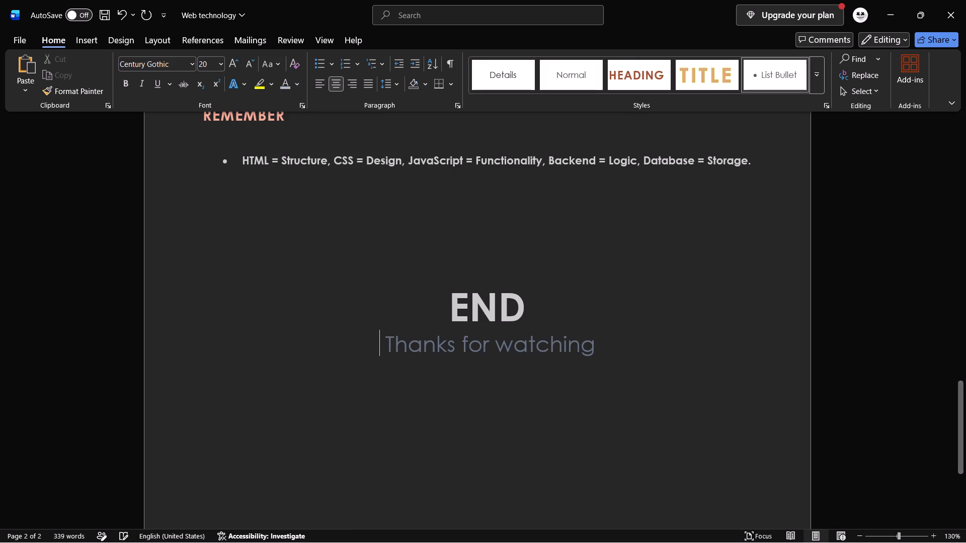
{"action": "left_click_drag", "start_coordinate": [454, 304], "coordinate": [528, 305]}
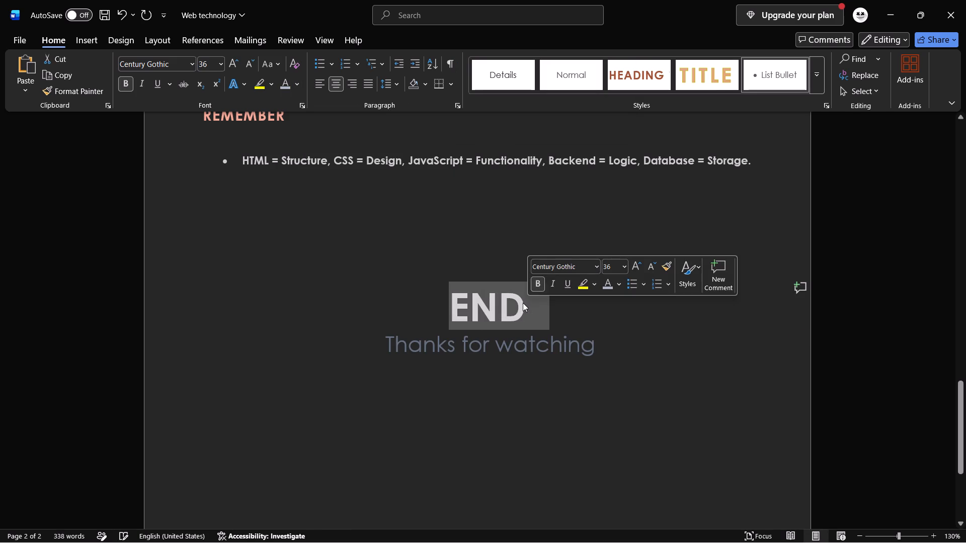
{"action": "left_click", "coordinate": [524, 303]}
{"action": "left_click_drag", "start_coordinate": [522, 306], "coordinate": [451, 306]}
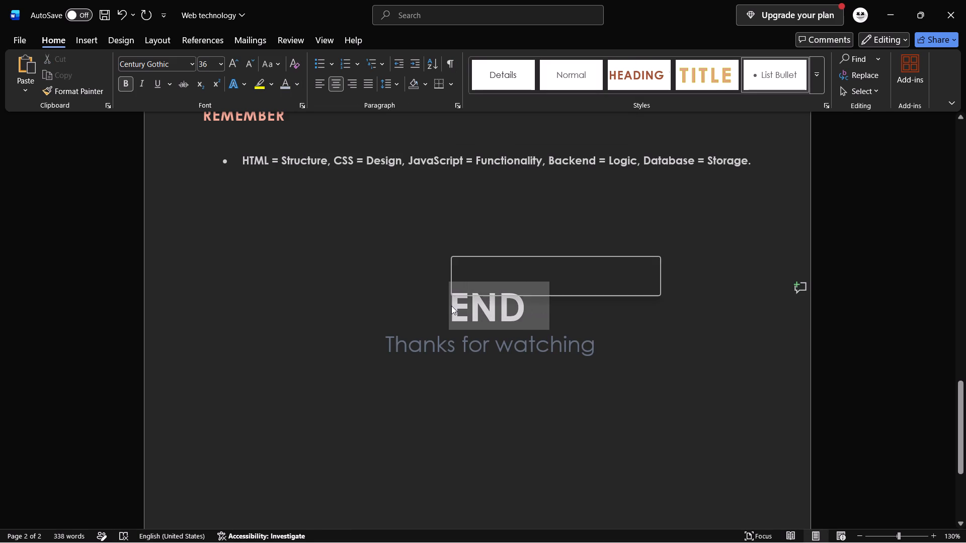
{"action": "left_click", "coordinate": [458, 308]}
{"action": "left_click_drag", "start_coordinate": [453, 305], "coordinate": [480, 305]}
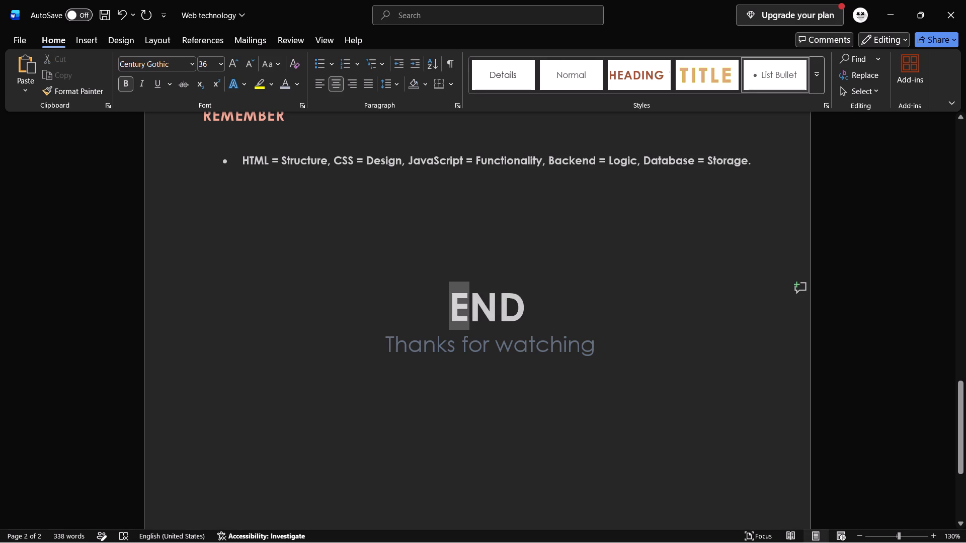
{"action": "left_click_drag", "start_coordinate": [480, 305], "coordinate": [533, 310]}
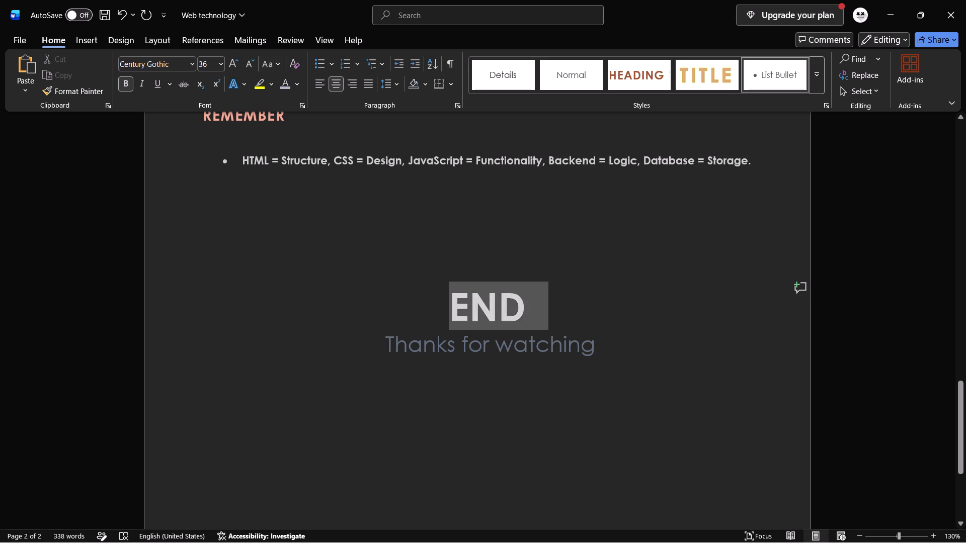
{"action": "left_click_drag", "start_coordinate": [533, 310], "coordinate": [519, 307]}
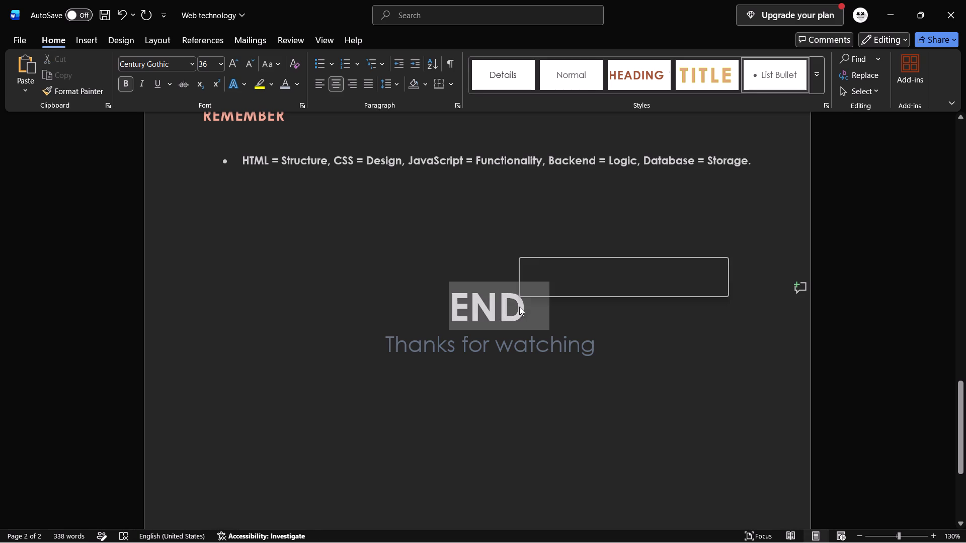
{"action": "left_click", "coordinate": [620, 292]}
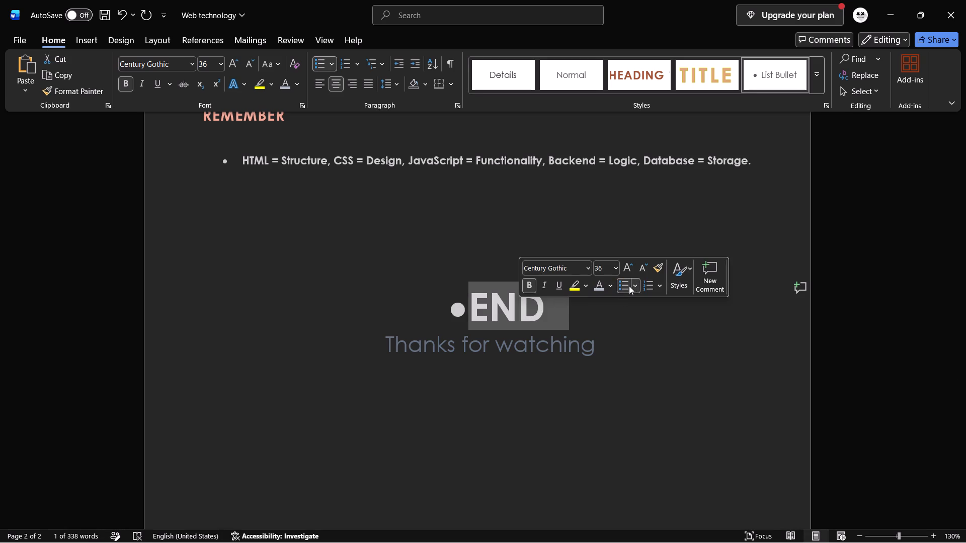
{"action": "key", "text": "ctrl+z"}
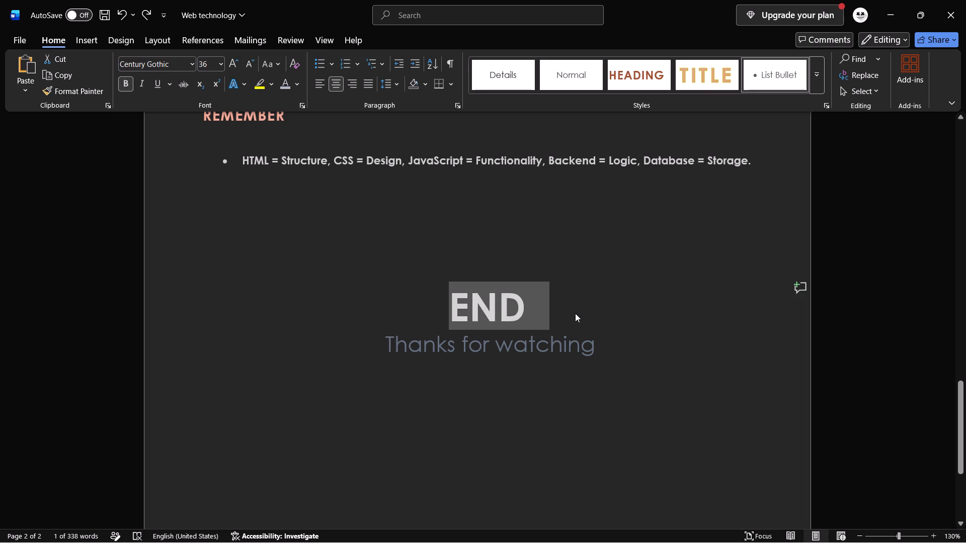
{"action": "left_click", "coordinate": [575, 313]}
Change the font colour of the word END to a grey theme colour.
{"action": "left_click_drag", "start_coordinate": [523, 308], "coordinate": [477, 306]}
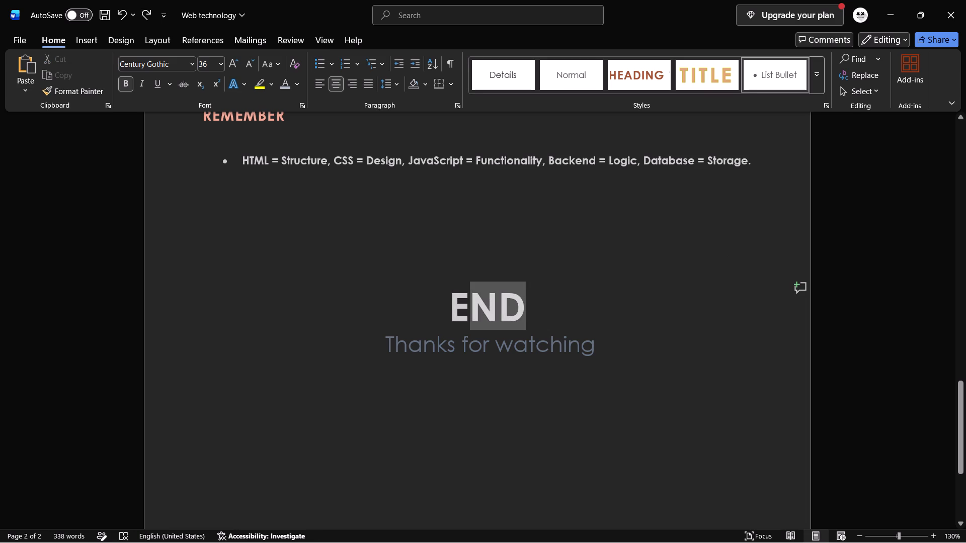
{"action": "left_click_drag", "start_coordinate": [477, 306], "coordinate": [457, 303]}
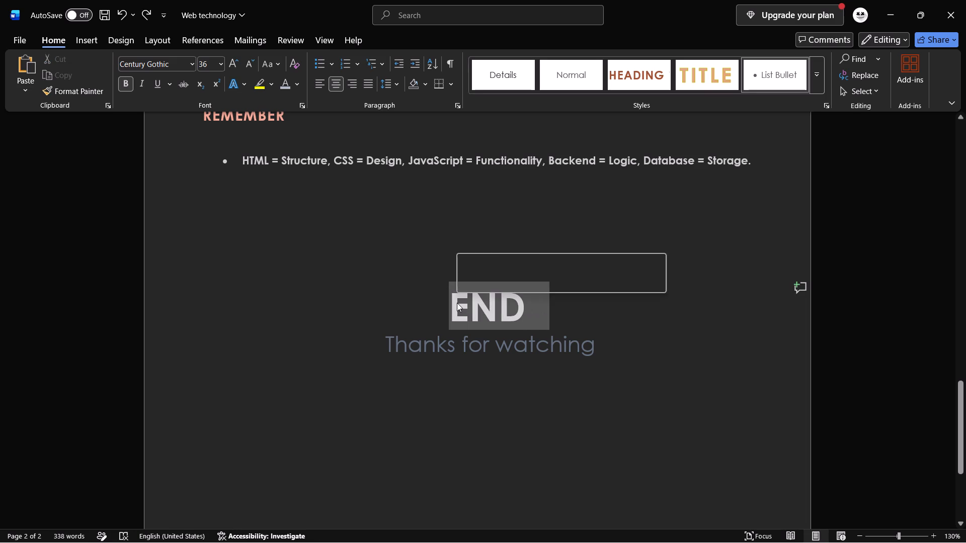
{"action": "left_click", "coordinate": [302, 89]}
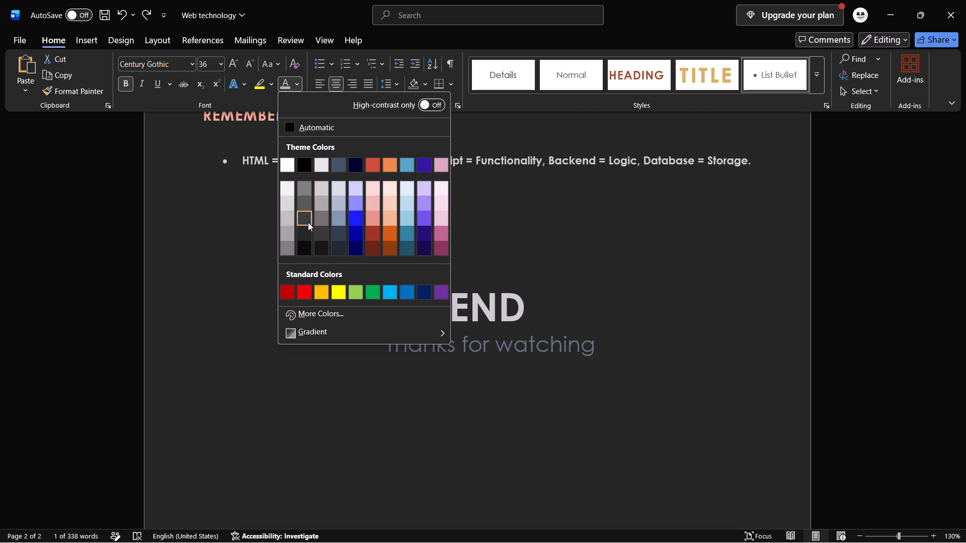
{"action": "left_click", "coordinate": [286, 221]}
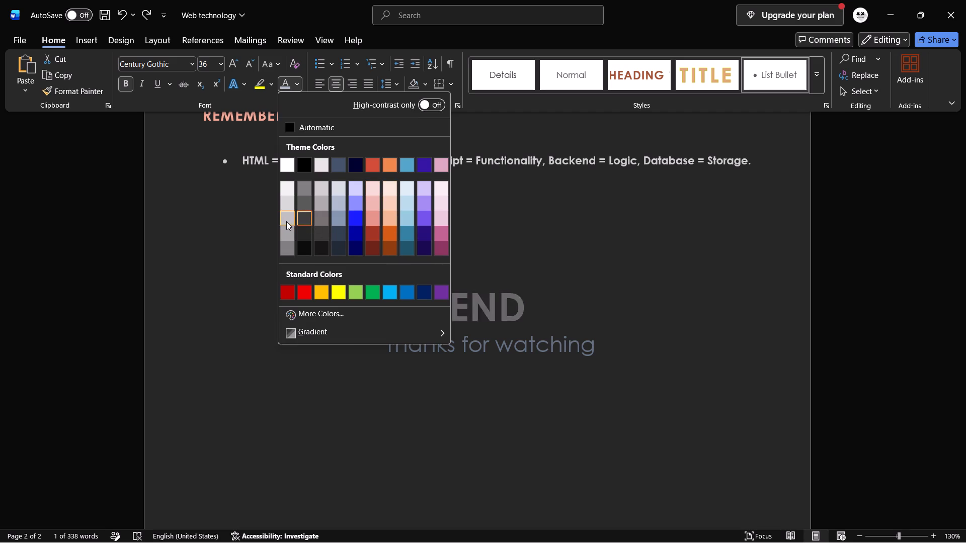
{"action": "left_click", "coordinate": [411, 368]}
Insert six empty paragraphs directly above END to move the closing text to the bottom of page 2.
{"action": "scroll", "coordinate": [562, 349], "scroll_direction": "down", "scroll_amount": 4}
{"action": "scroll", "coordinate": [572, 350], "scroll_direction": "up", "scroll_amount": 2}
{"action": "scroll", "coordinate": [572, 350], "scroll_direction": "down", "scroll_amount": 2}
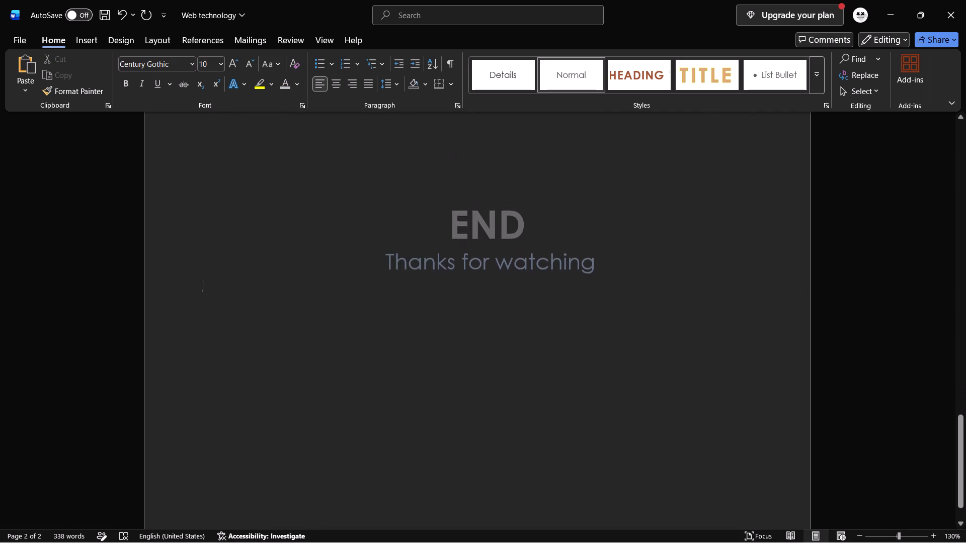
{"action": "left_click", "coordinate": [440, 151]}
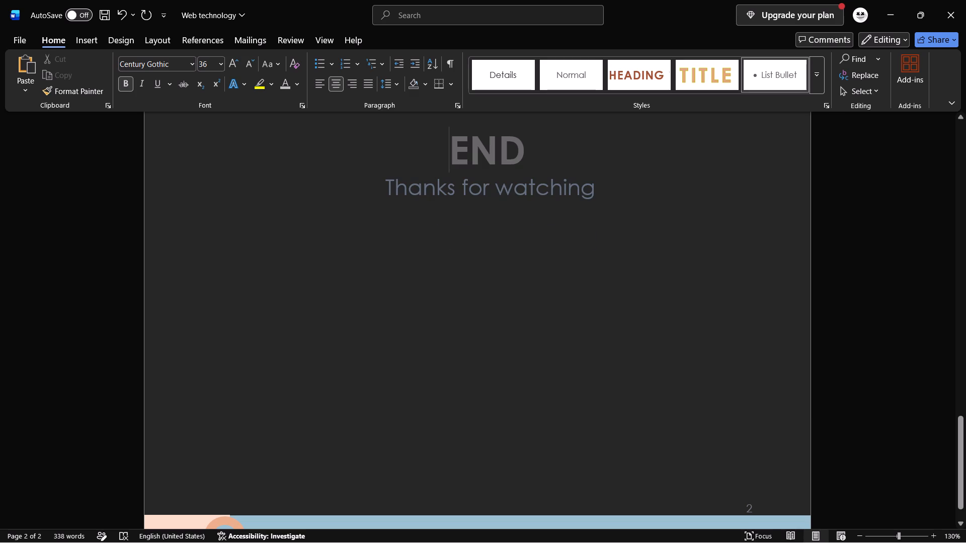
{"action": "key", "text": "Return"}
{"action": "key", "text": "Return"}
{"action": "key", "text": "Return"}
{"action": "key", "text": "Return"}
{"action": "key", "text": "Return"}
{"action": "key", "text": "Return"}
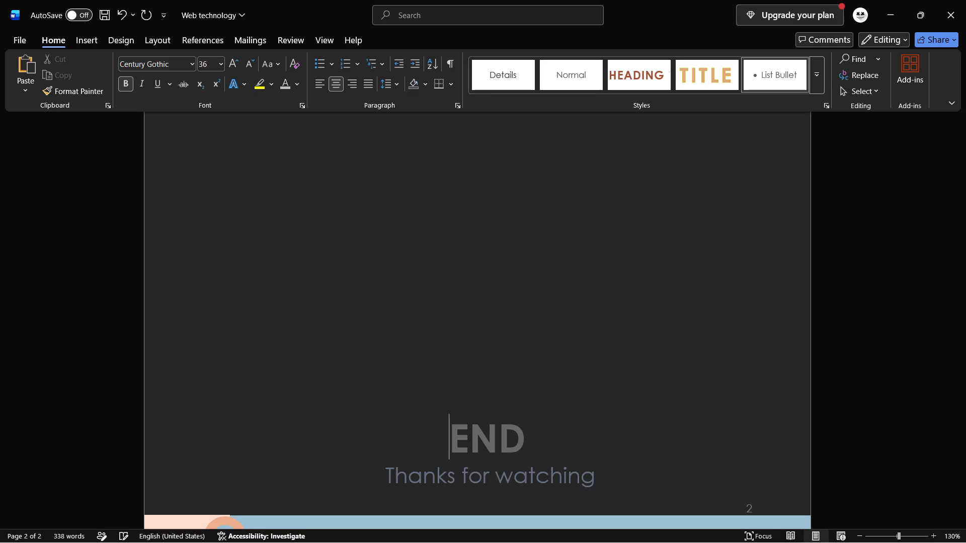
Review the document from the closing text on page 2 back up to the Advanced Web Technology section.
{"action": "scroll", "coordinate": [440, 151], "scroll_direction": "up", "scroll_amount": 1}
{"action": "scroll", "coordinate": [440, 151], "scroll_direction": "down", "scroll_amount": 1}
{"action": "scroll", "coordinate": [440, 151], "scroll_direction": "up", "scroll_amount": 2}
{"action": "scroll", "coordinate": [440, 151], "scroll_direction": "down", "scroll_amount": 2}
{"action": "scroll", "coordinate": [440, 151], "scroll_direction": "up", "scroll_amount": 6}
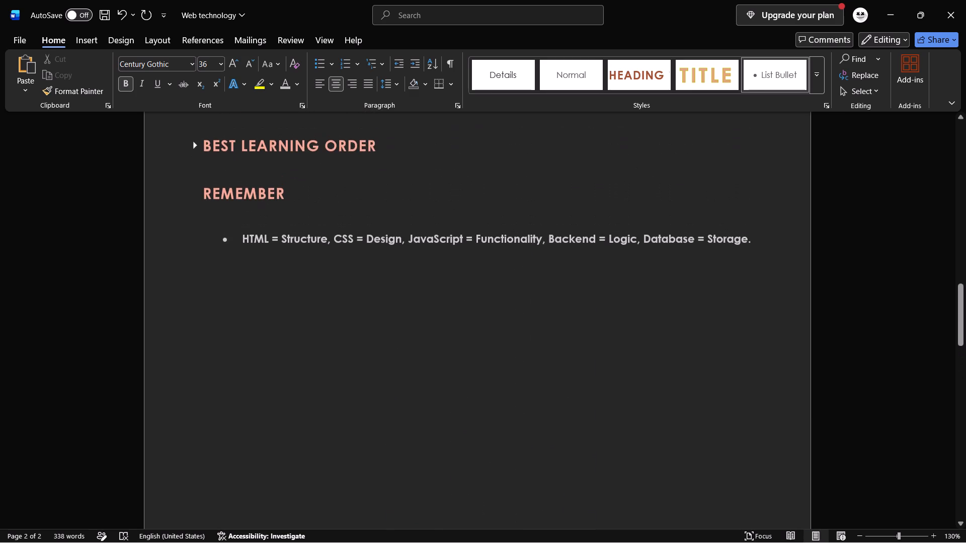
{"action": "scroll", "coordinate": [440, 151], "scroll_direction": "up", "scroll_amount": 6}
{"action": "scroll", "coordinate": [440, 151], "scroll_direction": "down", "scroll_amount": 1}
{"action": "scroll", "coordinate": [440, 151], "scroll_direction": "up", "scroll_amount": 8}
{"action": "scroll", "coordinate": [440, 151], "scroll_direction": "down", "scroll_amount": 2}
{"action": "scroll", "coordinate": [440, 151], "scroll_direction": "up", "scroll_amount": 1}
{"action": "scroll", "coordinate": [440, 151], "scroll_direction": "down", "scroll_amount": 2}
{"action": "scroll", "coordinate": [440, 151], "scroll_direction": "up", "scroll_amount": 1}
{"action": "scroll", "coordinate": [440, 151], "scroll_direction": "down", "scroll_amount": 3}
{"action": "scroll", "coordinate": [440, 151], "scroll_direction": "up", "scroll_amount": 2}
{"action": "scroll", "coordinate": [440, 151], "scroll_direction": "down", "scroll_amount": 1}
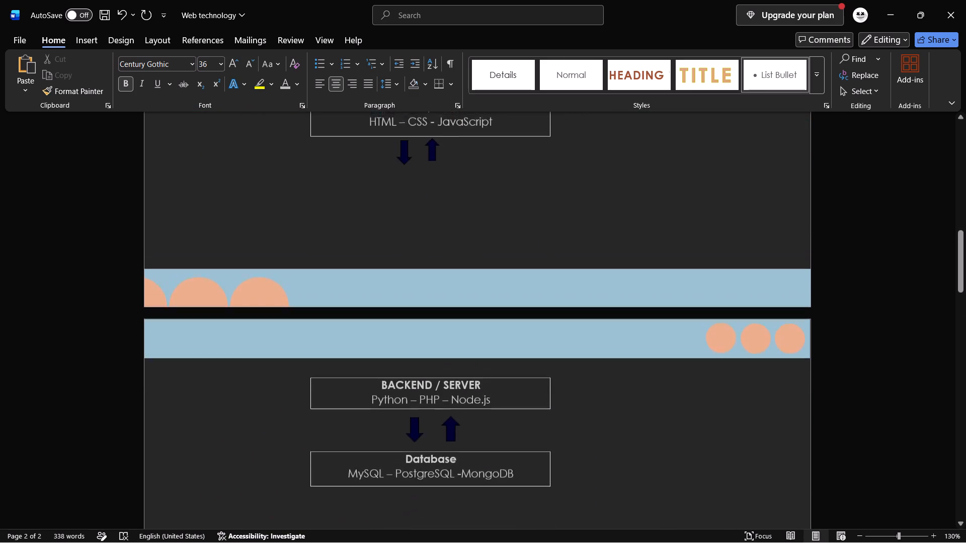
{"action": "scroll", "coordinate": [440, 151], "scroll_direction": "up", "scroll_amount": 4}
{"action": "scroll", "coordinate": [440, 151], "scroll_direction": "down", "scroll_amount": 3}
{"action": "scroll", "coordinate": [440, 151], "scroll_direction": "up", "scroll_amount": 4}
{"action": "scroll", "coordinate": [440, 151], "scroll_direction": "down", "scroll_amount": 2}
{"action": "scroll", "coordinate": [440, 151], "scroll_direction": "up", "scroll_amount": 8}
{"action": "scroll", "coordinate": [440, 151], "scroll_direction": "down", "scroll_amount": 1}
{"action": "scroll", "coordinate": [440, 151], "scroll_direction": "up", "scroll_amount": 1}
{"action": "scroll", "coordinate": [440, 151], "scroll_direction": "down", "scroll_amount": 4}
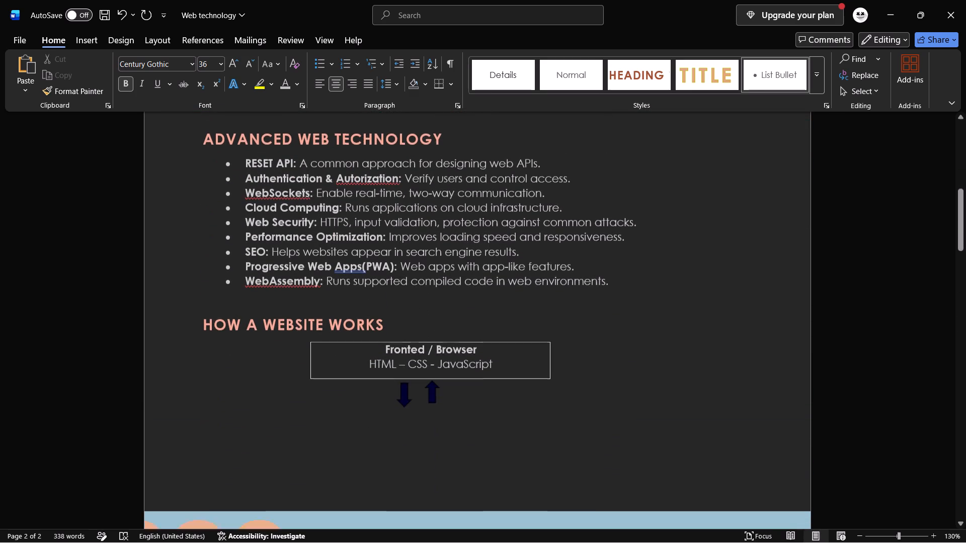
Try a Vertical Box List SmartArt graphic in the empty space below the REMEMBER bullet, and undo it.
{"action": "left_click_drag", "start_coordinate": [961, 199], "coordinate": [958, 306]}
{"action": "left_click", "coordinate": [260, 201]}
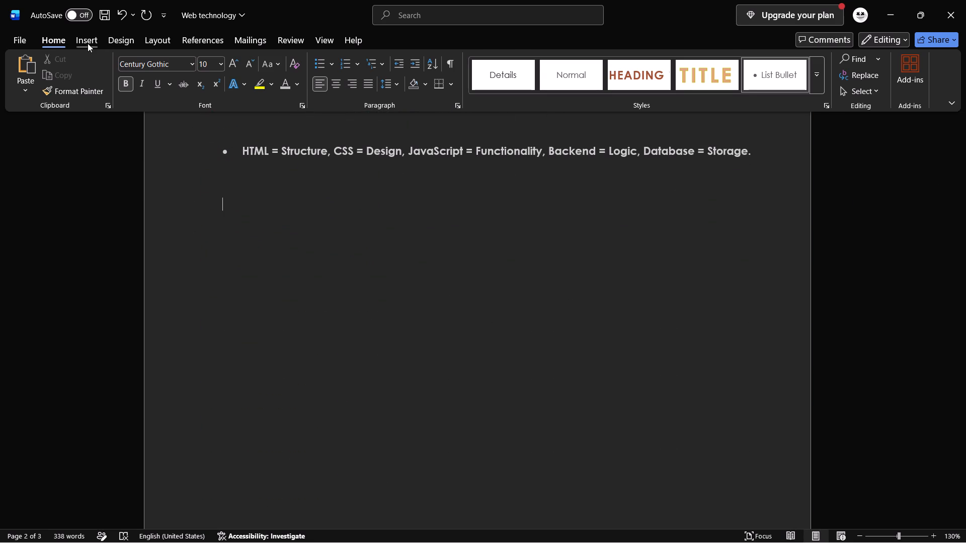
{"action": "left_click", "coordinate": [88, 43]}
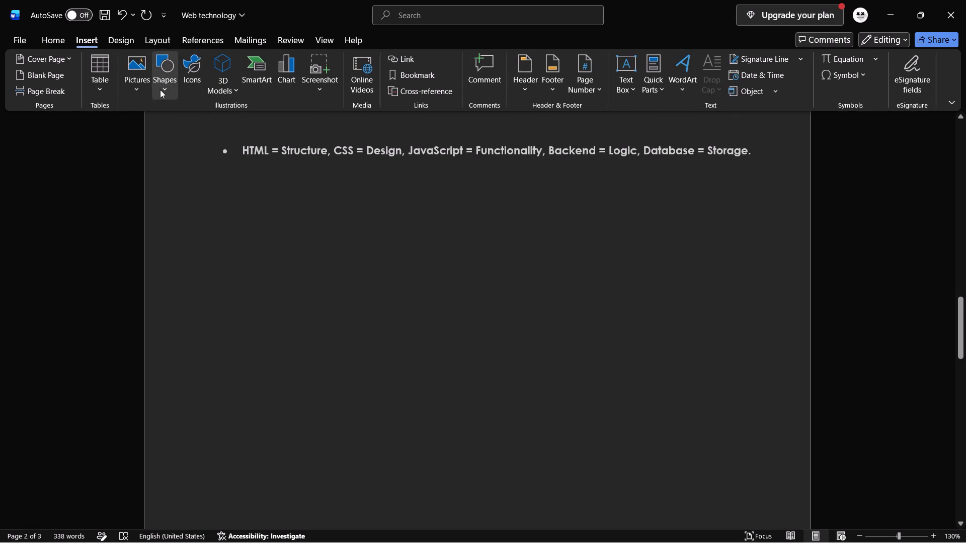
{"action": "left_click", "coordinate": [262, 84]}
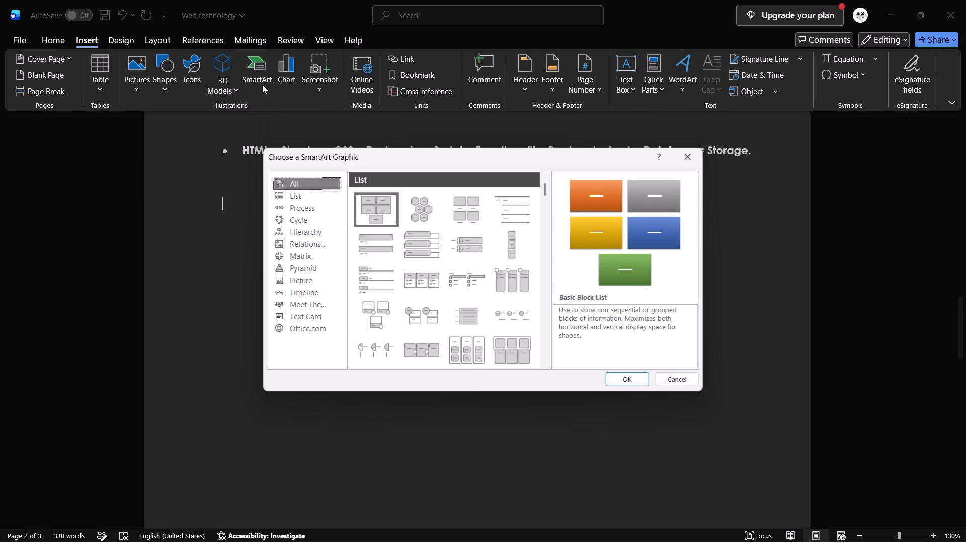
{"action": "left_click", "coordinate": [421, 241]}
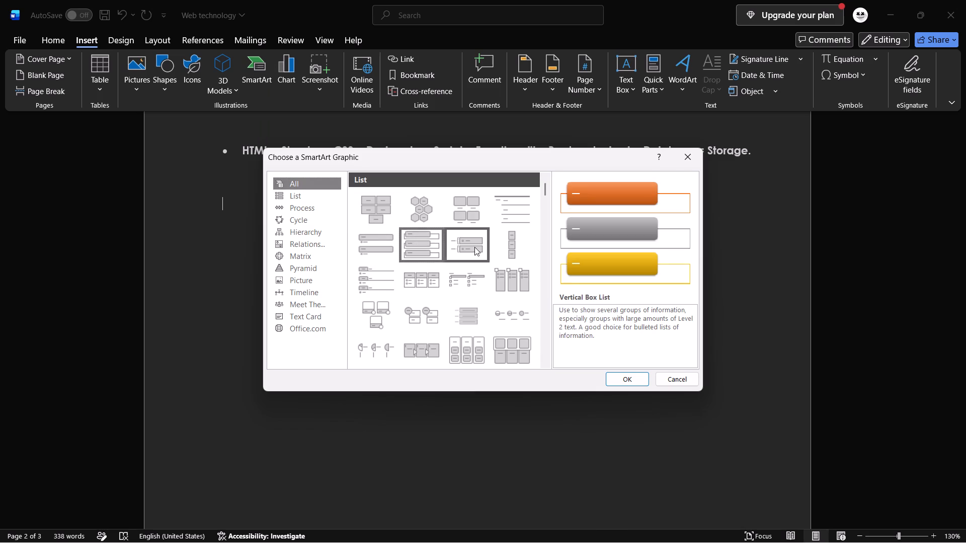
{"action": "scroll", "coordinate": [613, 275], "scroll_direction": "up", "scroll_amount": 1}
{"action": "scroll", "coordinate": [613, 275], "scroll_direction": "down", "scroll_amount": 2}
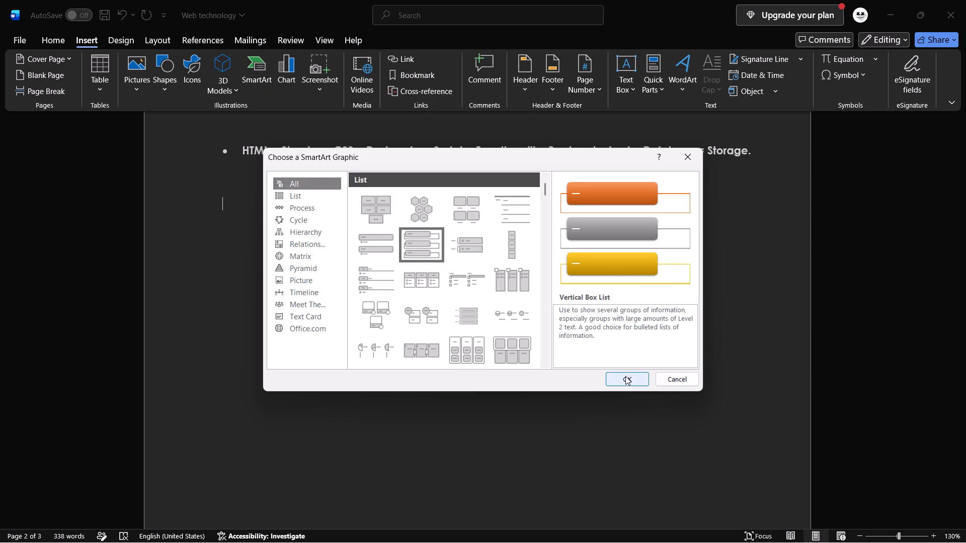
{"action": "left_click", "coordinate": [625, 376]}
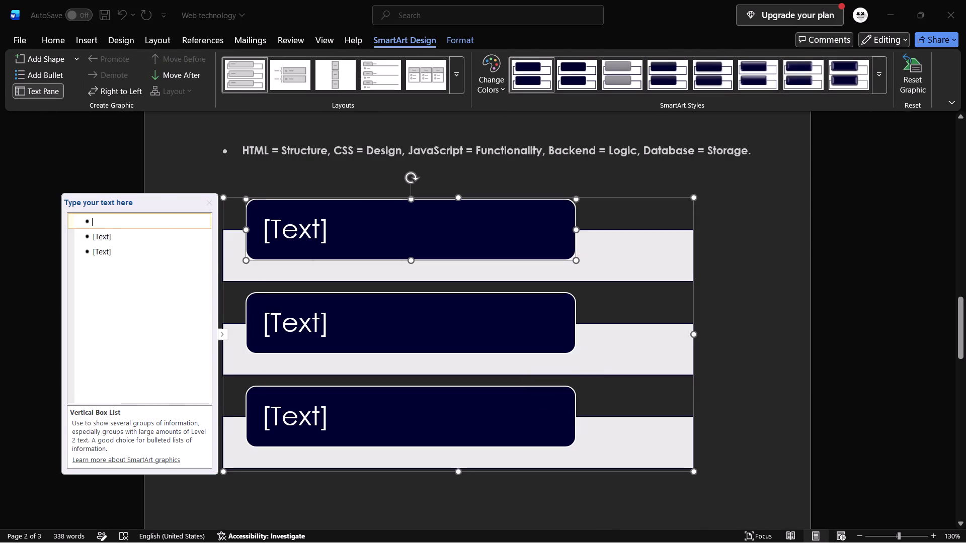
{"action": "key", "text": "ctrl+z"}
Save the Web technology document.
{"action": "left_click", "coordinate": [467, 253]}
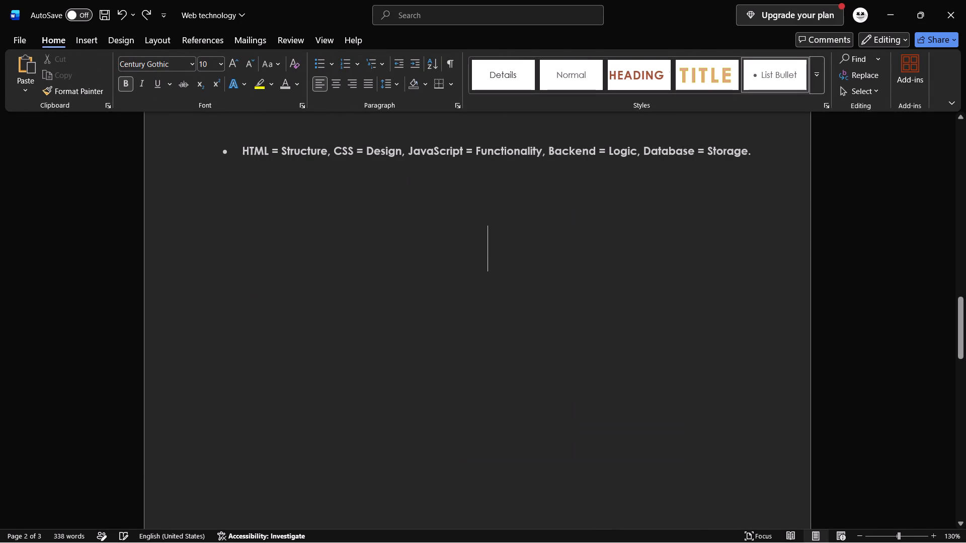
{"action": "key", "text": "ctrl+s"}
{"action": "scroll", "coordinate": [467, 253], "scroll_direction": "down", "scroll_amount": 2}
{"action": "scroll", "coordinate": [467, 253], "scroll_direction": "up", "scroll_amount": 2}
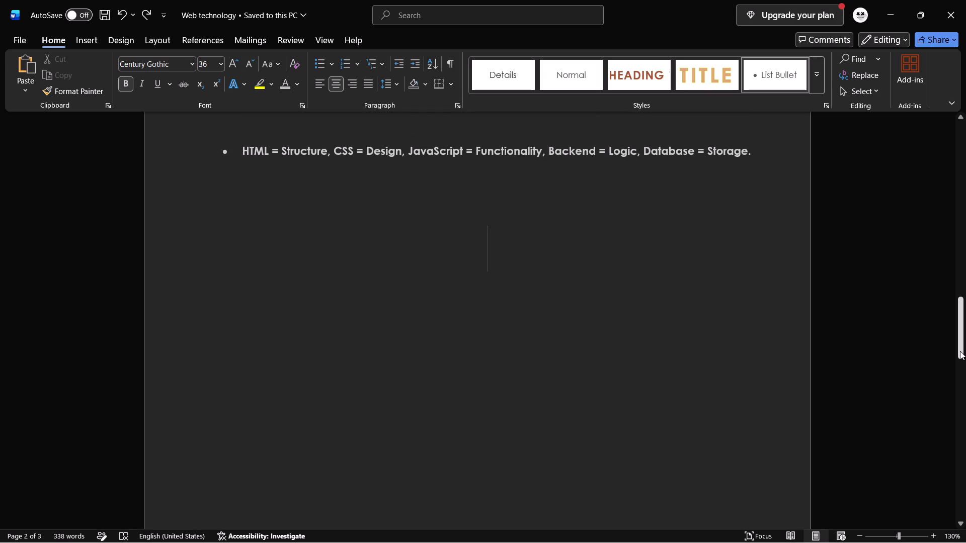
Replace the Time value below the document title with 11:55PM.
{"action": "left_click_drag", "start_coordinate": [959, 345], "coordinate": [954, 161]}
{"action": "left_click", "coordinate": [484, 242]}
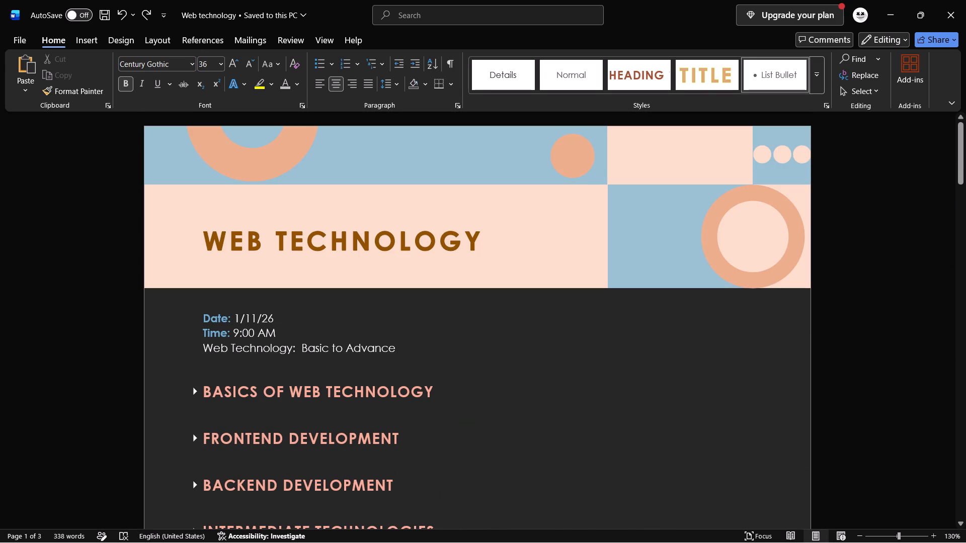
{"action": "scroll", "coordinate": [407, 392], "scroll_direction": "down", "scroll_amount": 1}
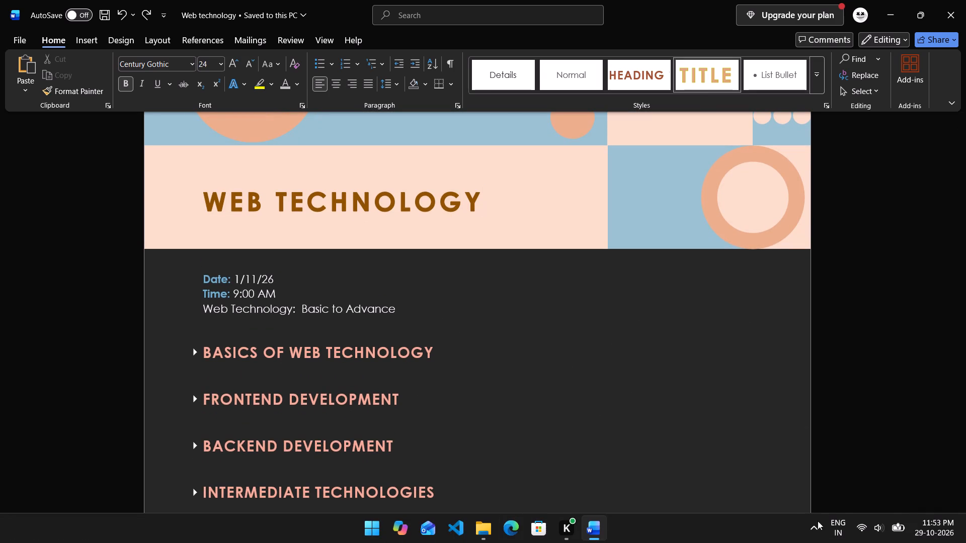
{"action": "left_click", "coordinate": [237, 292]}
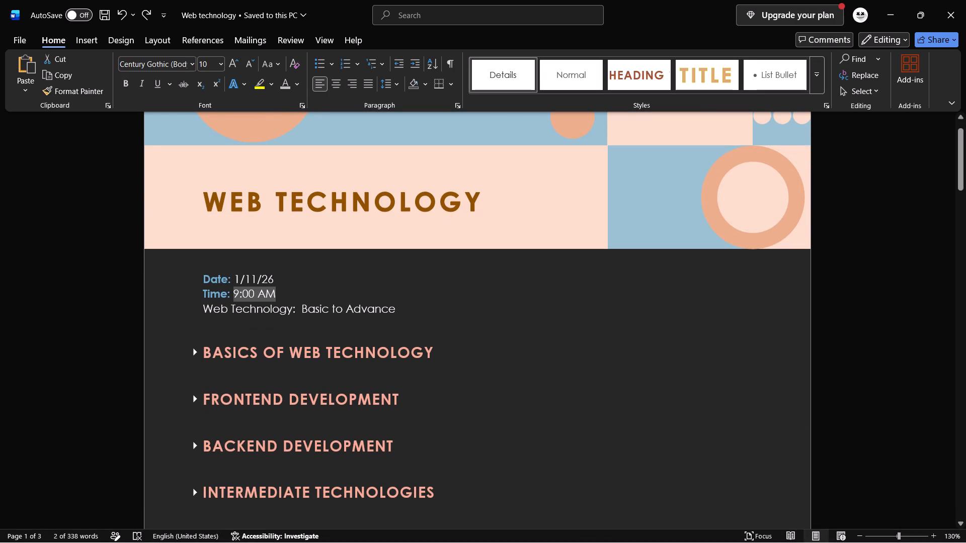
{"action": "left_click", "coordinate": [298, 323]}
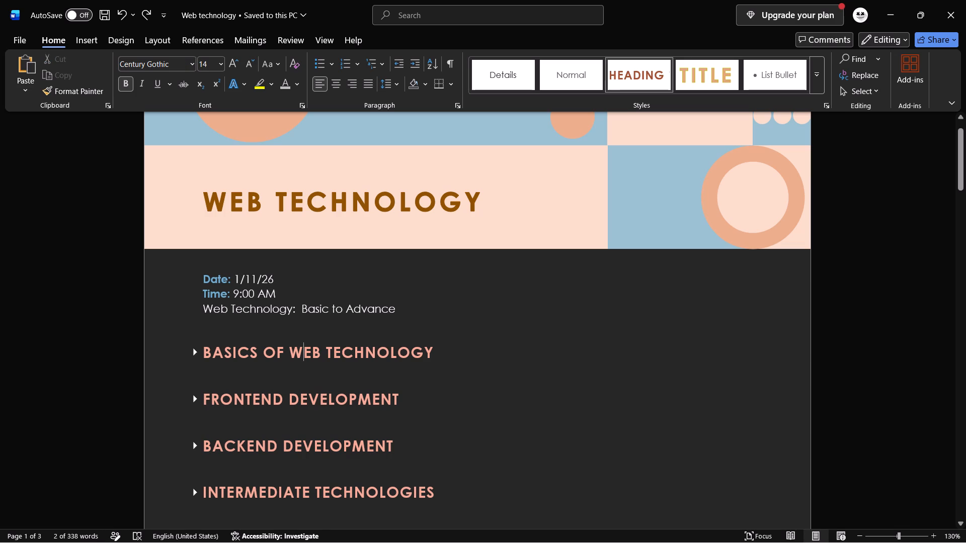
{"action": "left_click", "coordinate": [238, 290]}
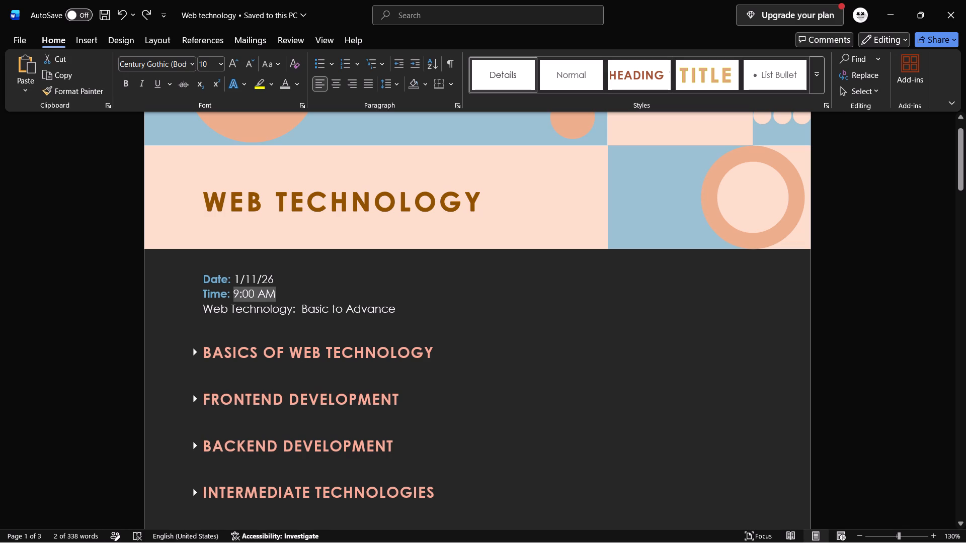
{"action": "double_click", "coordinate": [287, 299]}
{"action": "key", "text": "BackSpace"}
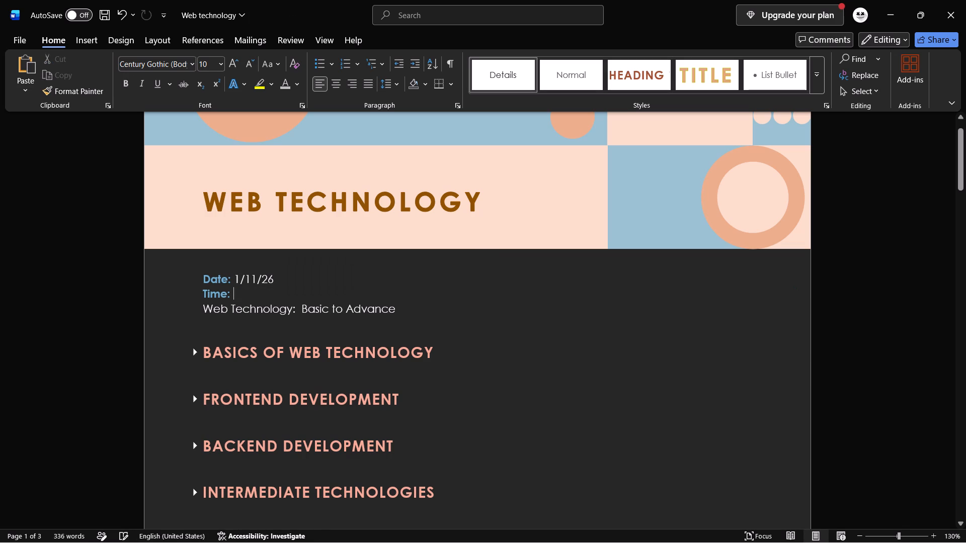
{"action": "type", "text": "12"}
{"action": "key", "text": "8"}
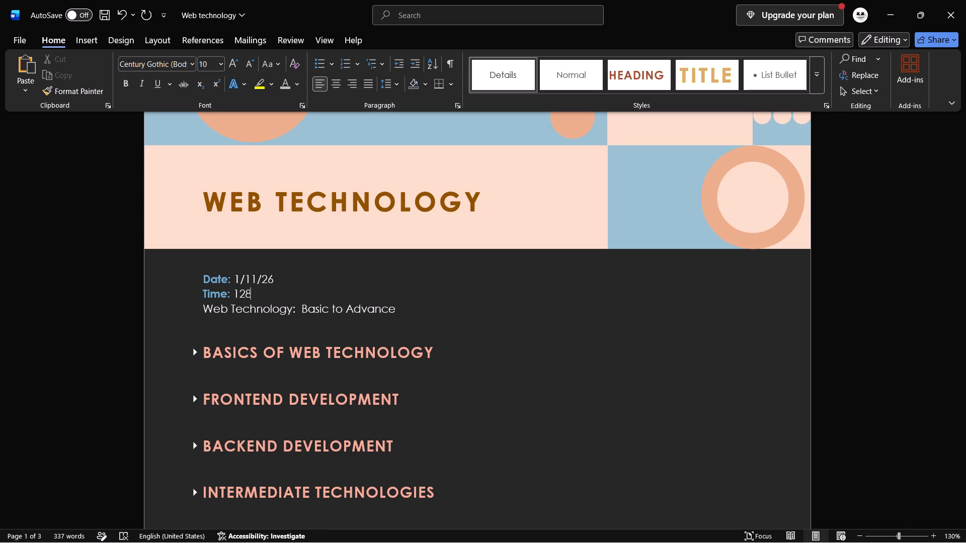
{"action": "key", "text": "BackSpace"}
{"action": "key", "text": "BackSpace"}
{"action": "key", "text": "BackSpace"}
{"action": "type", "text": "11"}
{"action": "key", "text": "shift+colon"}
{"action": "type", "text": "55"}
{"action": "key", "text": "p"}
{"action": "key", "text": "BackSpace"}
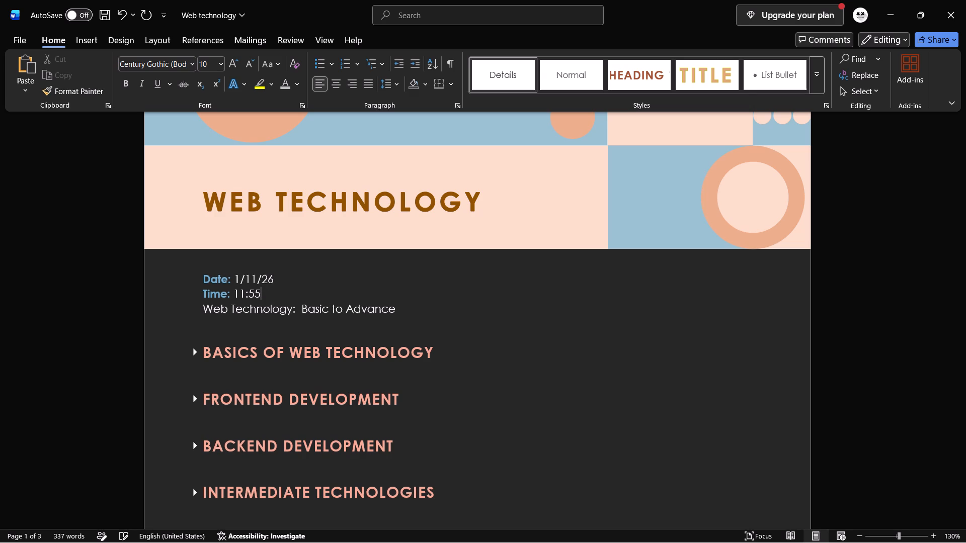
{"action": "key", "text": "shift+p"}
{"action": "key", "text": "shift+m"}
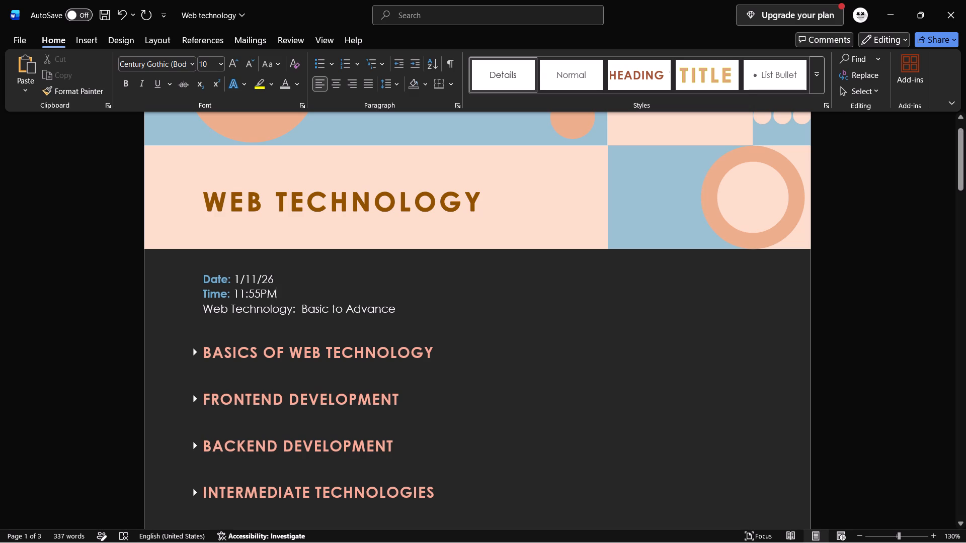
{"action": "left_click", "coordinate": [410, 304]}
Collapse the ADVANCED WEB TECHNOLOGY, HOW A WEBSITE WORKS and REMEMBER sections under their headings.
{"action": "scroll", "coordinate": [461, 322], "scroll_direction": "down", "scroll_amount": 2}
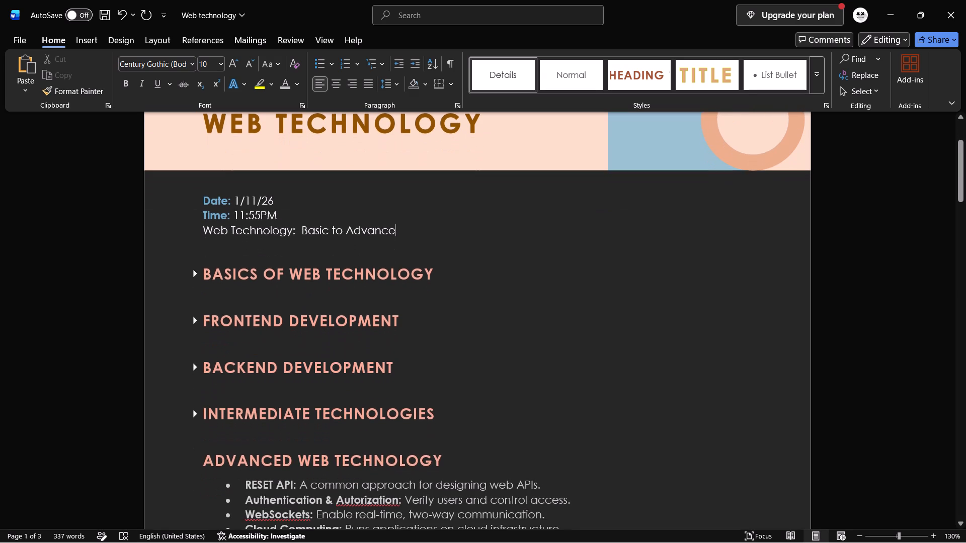
{"action": "scroll", "coordinate": [216, 287], "scroll_direction": "down", "scroll_amount": 1}
{"action": "scroll", "coordinate": [217, 287], "scroll_direction": "up", "scroll_amount": 1}
{"action": "left_click", "coordinate": [196, 462]}
{"action": "scroll", "coordinate": [299, 387], "scroll_direction": "up", "scroll_amount": 1}
{"action": "scroll", "coordinate": [300, 387], "scroll_direction": "down", "scroll_amount": 1}
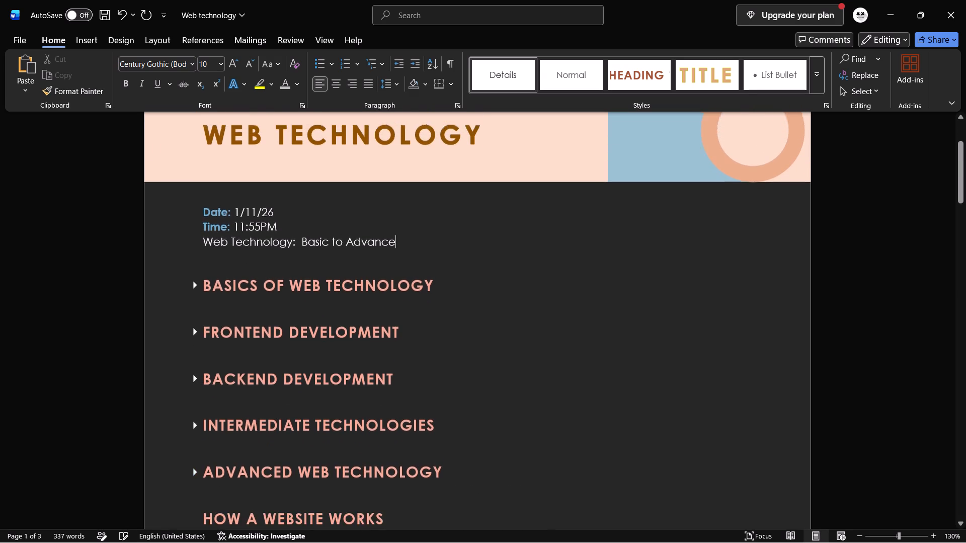
{"action": "scroll", "coordinate": [304, 386], "scroll_direction": "down", "scroll_amount": 3}
{"action": "scroll", "coordinate": [321, 375], "scroll_direction": "up", "scroll_amount": 1}
{"action": "scroll", "coordinate": [321, 375], "scroll_direction": "down", "scroll_amount": 2}
{"action": "left_click", "coordinate": [198, 352]}
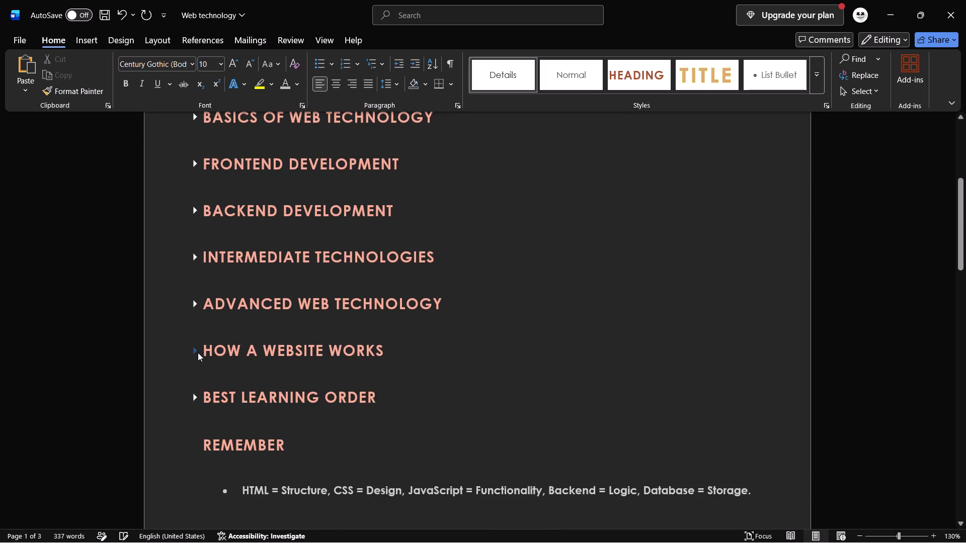
{"action": "scroll", "coordinate": [237, 340], "scroll_direction": "down", "scroll_amount": 2}
{"action": "scroll", "coordinate": [246, 342], "scroll_direction": "up", "scroll_amount": 1}
{"action": "scroll", "coordinate": [247, 342], "scroll_direction": "down", "scroll_amount": 2}
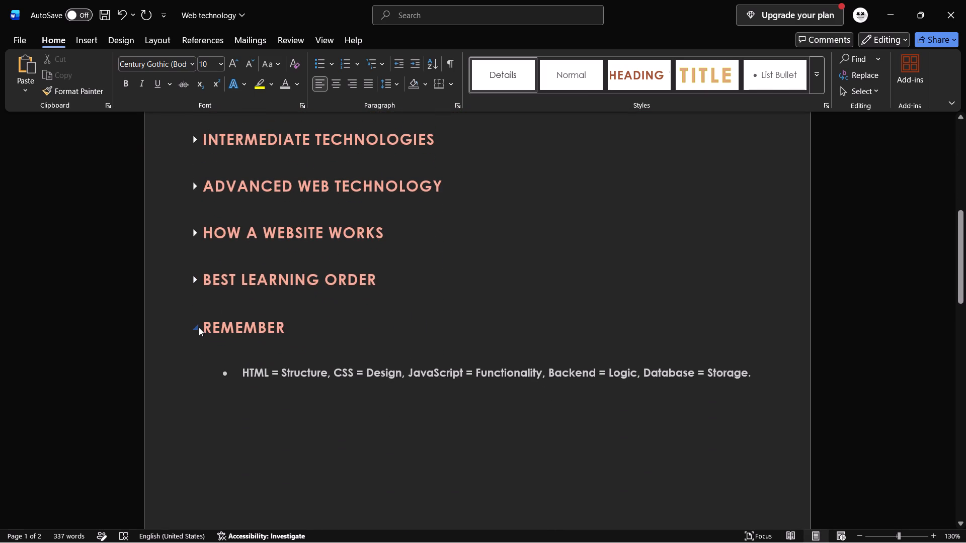
{"action": "left_click", "coordinate": [199, 327]}
Check the collapsed outline, toggling the BEST LEARNING ORDER section open and closed again.
{"action": "scroll", "coordinate": [285, 324], "scroll_direction": "down", "scroll_amount": 1}
{"action": "scroll", "coordinate": [292, 324], "scroll_direction": "up", "scroll_amount": 2}
{"action": "scroll", "coordinate": [296, 324], "scroll_direction": "down", "scroll_amount": 7}
{"action": "scroll", "coordinate": [305, 322], "scroll_direction": "up", "scroll_amount": 1}
{"action": "scroll", "coordinate": [305, 322], "scroll_direction": "down", "scroll_amount": 2}
{"action": "scroll", "coordinate": [307, 322], "scroll_direction": "up", "scroll_amount": 5}
{"action": "scroll", "coordinate": [308, 323], "scroll_direction": "down", "scroll_amount": 1}
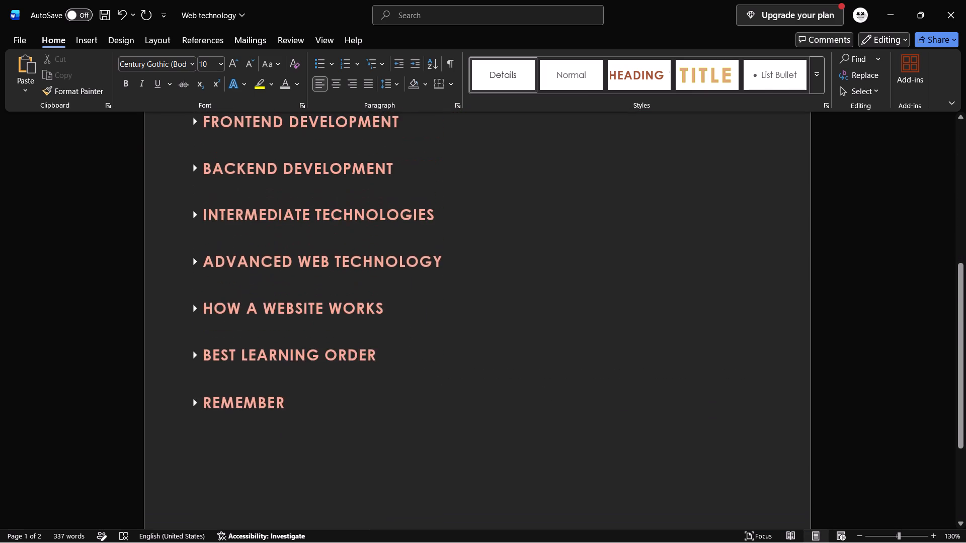
{"action": "scroll", "coordinate": [338, 333], "scroll_direction": "up", "scroll_amount": 4}
{"action": "scroll", "coordinate": [340, 331], "scroll_direction": "down", "scroll_amount": 4}
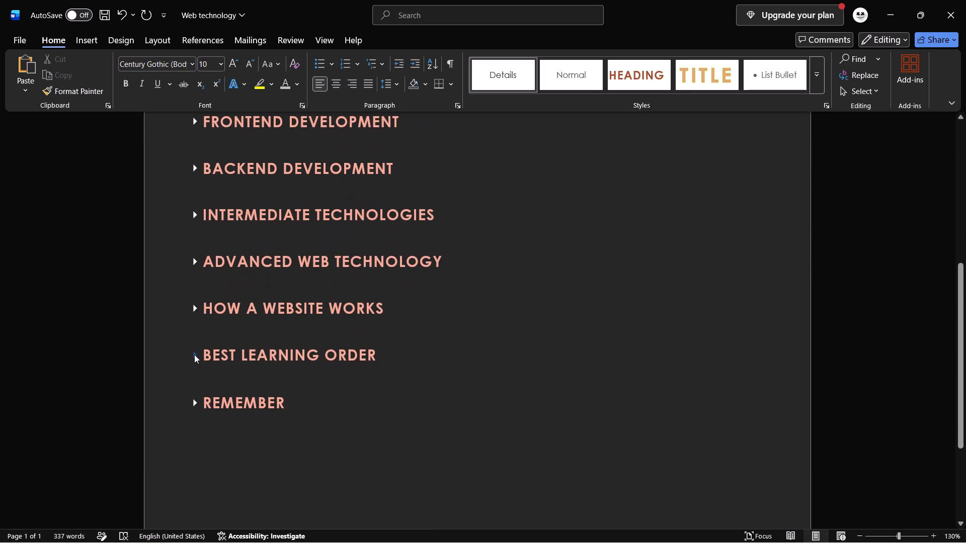
{"action": "left_click", "coordinate": [197, 355]}
{"action": "left_click", "coordinate": [197, 355]}
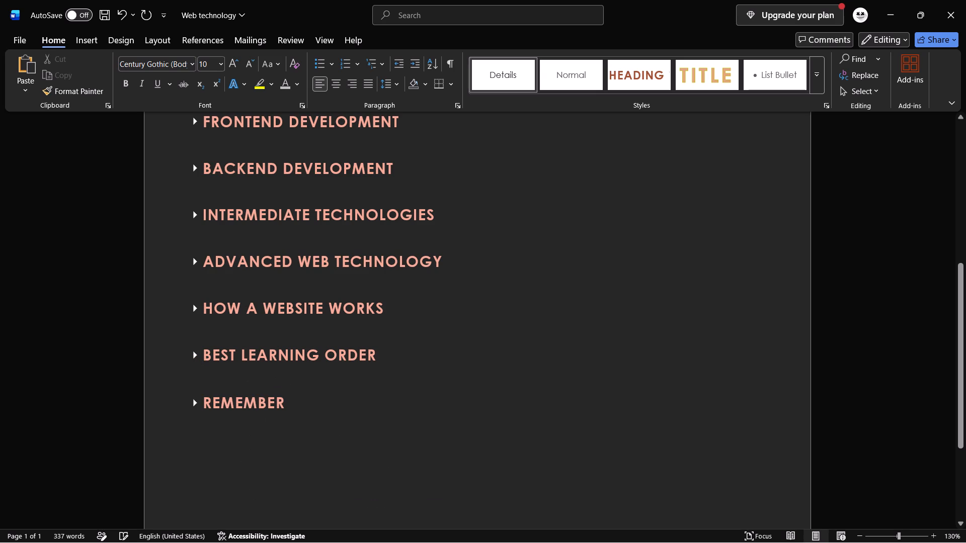
Expand the HOW A WEBSITE WORKS section.
{"action": "left_click", "coordinate": [195, 314]}
{"action": "left_click", "coordinate": [191, 308]}
Examine how the website diagram is laid out across the break between pages 1 and 2.
{"action": "scroll", "coordinate": [291, 318], "scroll_direction": "down", "scroll_amount": 2}
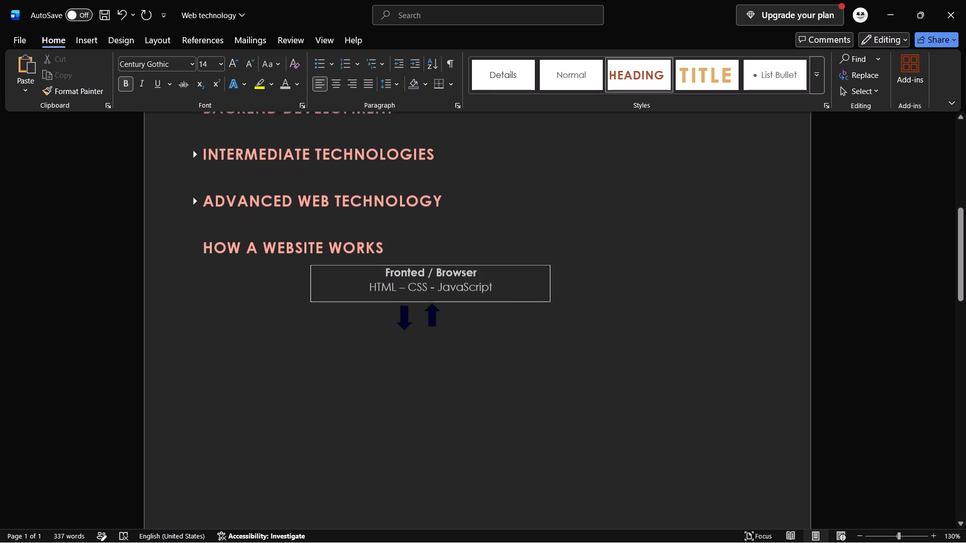
{"action": "scroll", "coordinate": [295, 320], "scroll_direction": "down", "scroll_amount": 3}
{"action": "scroll", "coordinate": [303, 318], "scroll_direction": "up", "scroll_amount": 1}
{"action": "scroll", "coordinate": [303, 318], "scroll_direction": "down", "scroll_amount": 2}
{"action": "scroll", "coordinate": [305, 319], "scroll_direction": "up", "scroll_amount": 1}
{"action": "scroll", "coordinate": [306, 319], "scroll_direction": "down", "scroll_amount": 1}
{"action": "scroll", "coordinate": [307, 319], "scroll_direction": "up", "scroll_amount": 2}
{"action": "scroll", "coordinate": [308, 319], "scroll_direction": "down", "scroll_amount": 3}
{"action": "scroll", "coordinate": [309, 320], "scroll_direction": "up", "scroll_amount": 1}
{"action": "scroll", "coordinate": [309, 320], "scroll_direction": "down", "scroll_amount": 1}
{"action": "scroll", "coordinate": [358, 324], "scroll_direction": "up", "scroll_amount": 1}
{"action": "scroll", "coordinate": [358, 324], "scroll_direction": "down", "scroll_amount": 6}
{"action": "scroll", "coordinate": [365, 329], "scroll_direction": "up", "scroll_amount": 2}
{"action": "scroll", "coordinate": [366, 329], "scroll_direction": "down", "scroll_amount": 1}
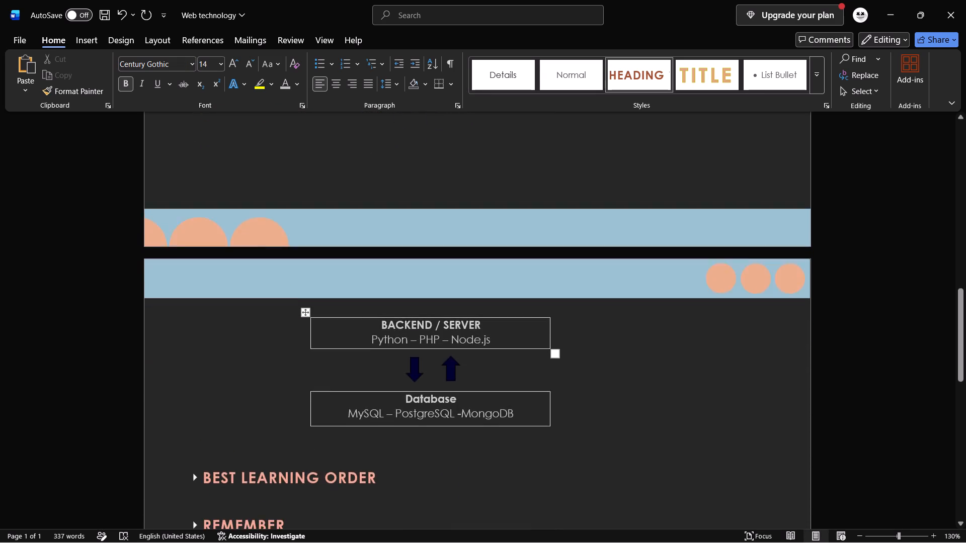
{"action": "scroll", "coordinate": [368, 329], "scroll_direction": "down", "scroll_amount": 1}
{"action": "scroll", "coordinate": [368, 329], "scroll_direction": "up", "scroll_amount": 7}
{"action": "scroll", "coordinate": [368, 329], "scroll_direction": "down", "scroll_amount": 1}
{"action": "scroll", "coordinate": [368, 329], "scroll_direction": "up", "scroll_amount": 5}
{"action": "scroll", "coordinate": [368, 328], "scroll_direction": "down", "scroll_amount": 1}
{"action": "scroll", "coordinate": [368, 328], "scroll_direction": "up", "scroll_amount": 2}
{"action": "scroll", "coordinate": [392, 337], "scroll_direction": "down", "scroll_amount": 2}
{"action": "scroll", "coordinate": [395, 338], "scroll_direction": "up", "scroll_amount": 2}
{"action": "scroll", "coordinate": [396, 339], "scroll_direction": "down", "scroll_amount": 1}
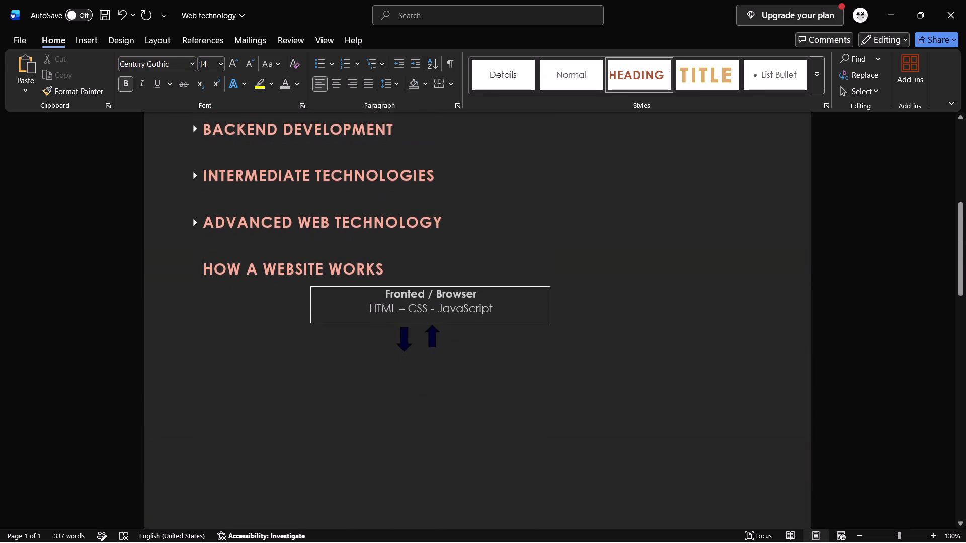
Examine the blank space on page 1 between the Fronted / Browser arrows and the BACKEND / SERVER box.
{"action": "scroll", "coordinate": [406, 367], "scroll_direction": "down", "scroll_amount": 4}
{"action": "left_click", "coordinate": [398, 371]}
{"action": "left_click", "coordinate": [380, 389]}
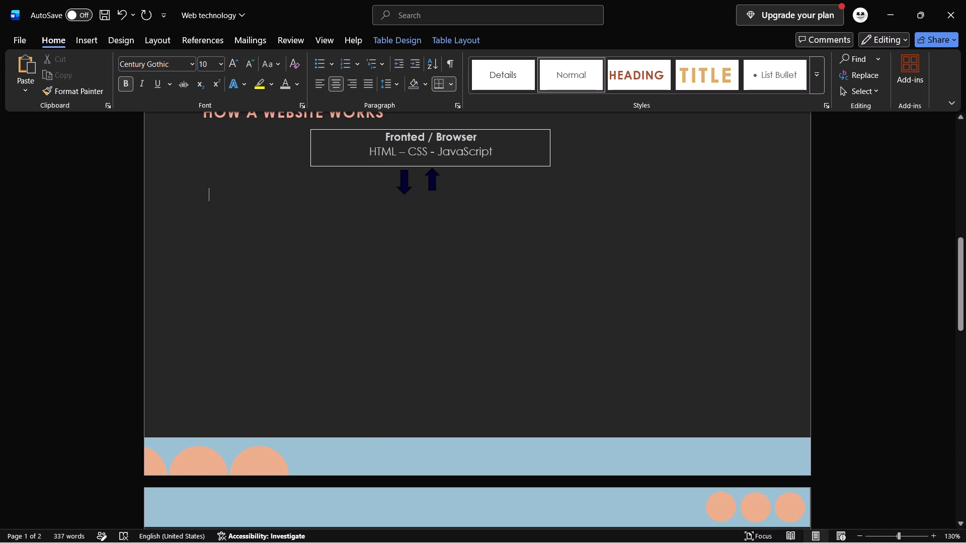
{"action": "left_click", "coordinate": [445, 202]}
{"action": "left_click", "coordinate": [385, 356]}
{"action": "scroll", "coordinate": [399, 366], "scroll_direction": "down", "scroll_amount": 4}
{"action": "scroll", "coordinate": [402, 367], "scroll_direction": "up", "scroll_amount": 3}
{"action": "scroll", "coordinate": [402, 365], "scroll_direction": "down", "scroll_amount": 1}
{"action": "scroll", "coordinate": [456, 351], "scroll_direction": "up", "scroll_amount": 3}
{"action": "scroll", "coordinate": [456, 351], "scroll_direction": "down", "scroll_amount": 1}
{"action": "scroll", "coordinate": [456, 351], "scroll_direction": "up", "scroll_amount": 1}
{"action": "scroll", "coordinate": [456, 351], "scroll_direction": "down", "scroll_amount": 2}
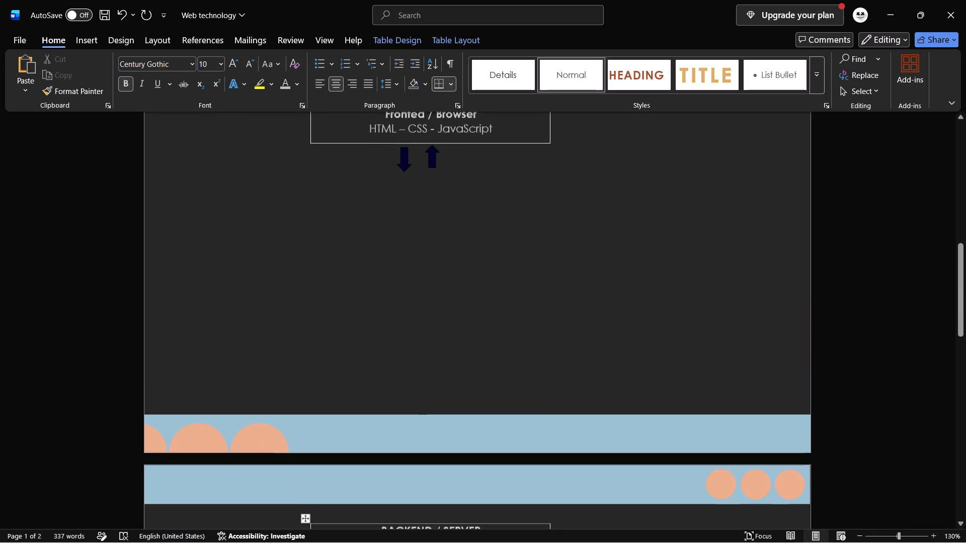
Try to delete the blank space below the Fronted / Browser arrows, ahead of the BACKEND / SERVER box.
{"action": "left_click_drag", "start_coordinate": [209, 156], "coordinate": [294, 202]}
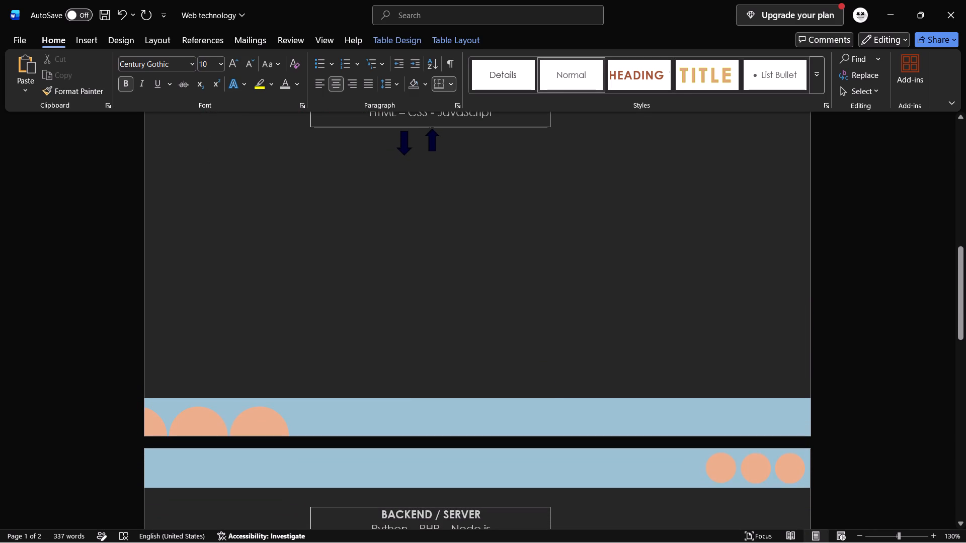
{"action": "left_click_drag", "start_coordinate": [294, 202], "coordinate": [611, 285]}
{"action": "key", "text": "BackSpace"}
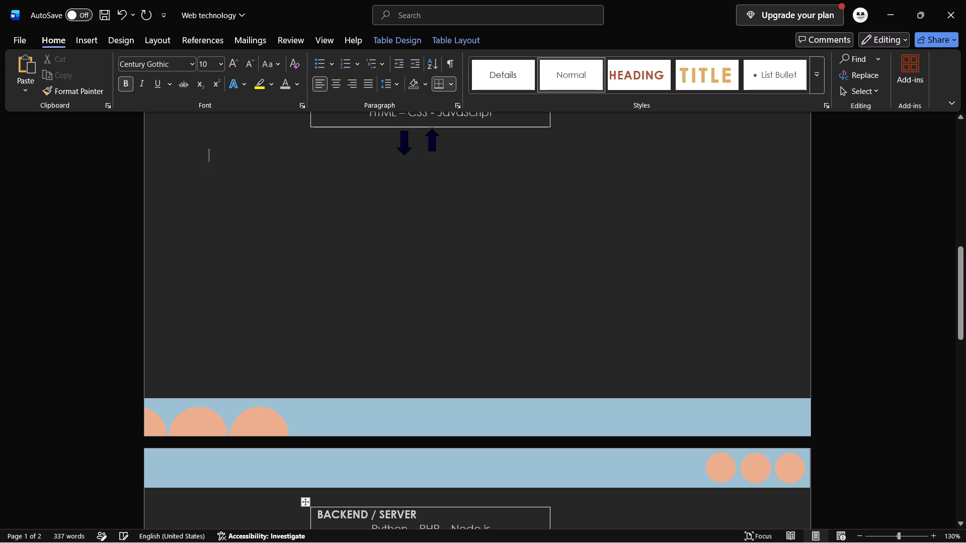
{"action": "key", "text": "BackSpace"}
Examine the website diagram's layout and the BACKEND / SERVER and Database boxes across the page break.
{"action": "scroll", "coordinate": [468, 322], "scroll_direction": "up", "scroll_amount": 2}
{"action": "scroll", "coordinate": [468, 322], "scroll_direction": "down", "scroll_amount": 5}
{"action": "scroll", "coordinate": [471, 322], "scroll_direction": "up", "scroll_amount": 1}
{"action": "scroll", "coordinate": [471, 322], "scroll_direction": "down", "scroll_amount": 2}
{"action": "scroll", "coordinate": [471, 322], "scroll_direction": "up", "scroll_amount": 3}
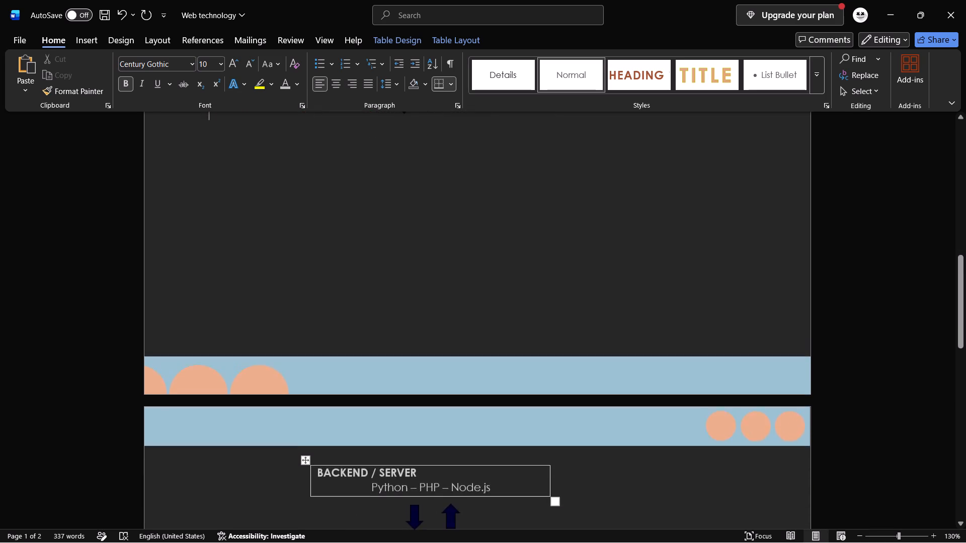
{"action": "scroll", "coordinate": [474, 323], "scroll_direction": "down", "scroll_amount": 2}
{"action": "scroll", "coordinate": [475, 324], "scroll_direction": "up", "scroll_amount": 2}
{"action": "scroll", "coordinate": [476, 324], "scroll_direction": "down", "scroll_amount": 2}
{"action": "left_click", "coordinate": [546, 215]}
{"action": "left_click", "coordinate": [622, 434]}
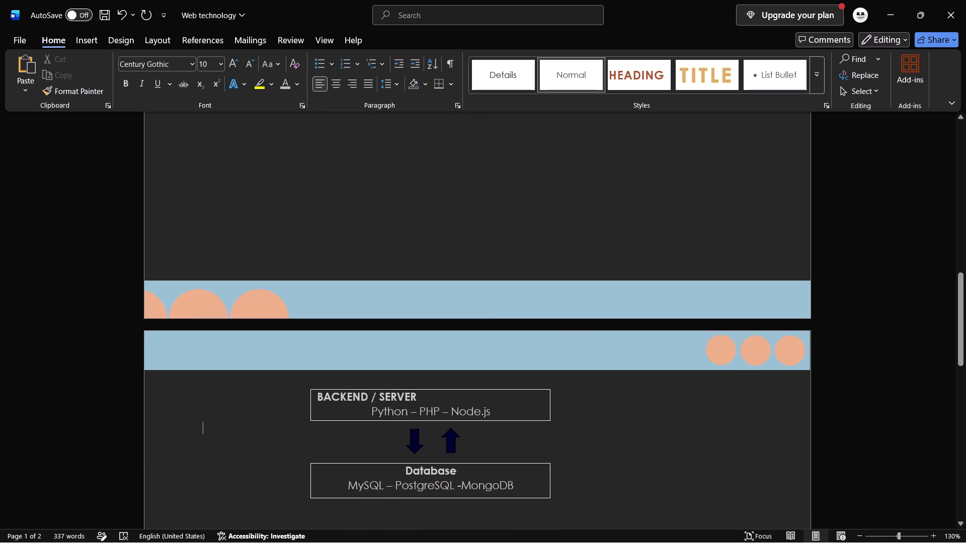
{"action": "scroll", "coordinate": [468, 391], "scroll_direction": "down", "scroll_amount": 1}
{"action": "scroll", "coordinate": [468, 391], "scroll_direction": "up", "scroll_amount": 1}
Collapse the HOW A WEBSITE WORKS section under its heading.
{"action": "left_click_drag", "start_coordinate": [959, 327], "coordinate": [956, 283]}
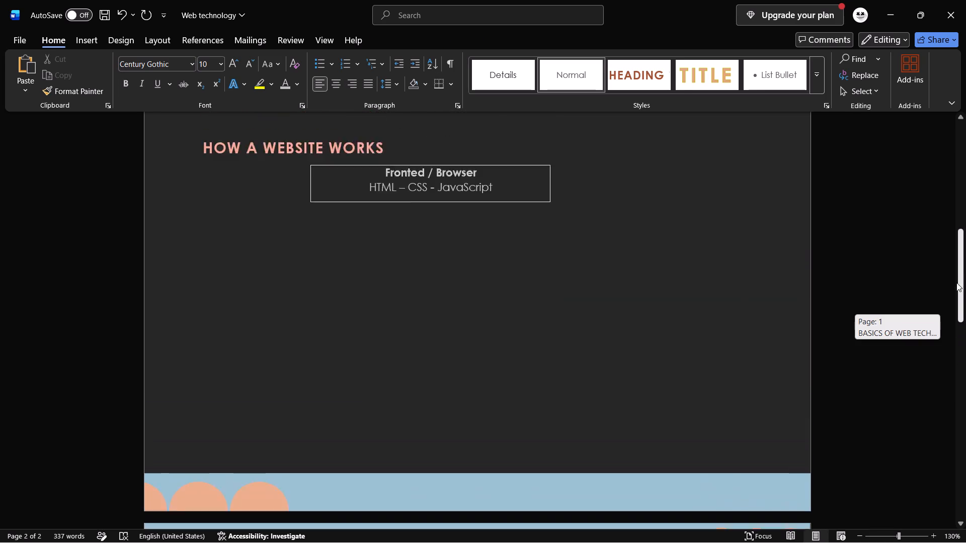
{"action": "left_click_drag", "start_coordinate": [956, 283], "coordinate": [957, 277]}
{"action": "left_click", "coordinate": [197, 185]}
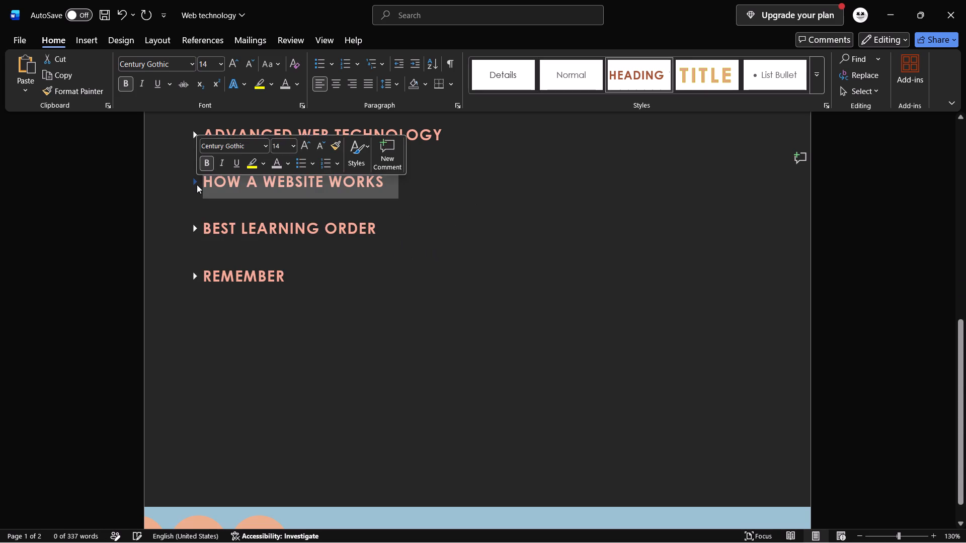
Check the INTERMEDIATE TECHNOLOGIES section by toggling it open and closed again.
{"action": "scroll", "coordinate": [260, 323], "scroll_direction": "up", "scroll_amount": 2}
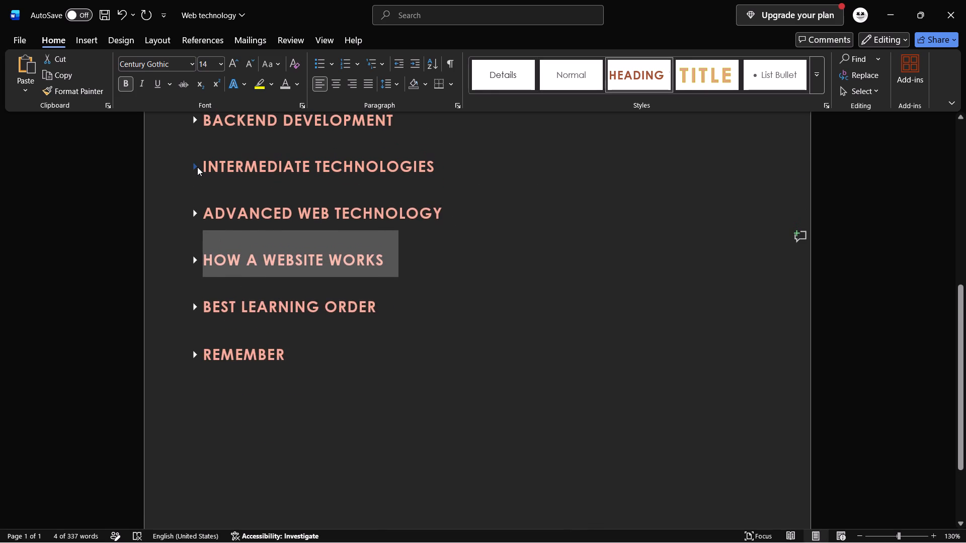
{"action": "left_click", "coordinate": [197, 167]}
{"action": "left_click", "coordinate": [197, 167]}
Expand the FRONTEND DEVELOPMENT section to show its bullet list.
{"action": "scroll", "coordinate": [223, 215], "scroll_direction": "up", "scroll_amount": 1}
{"action": "scroll", "coordinate": [223, 215], "scroll_direction": "down", "scroll_amount": 1}
{"action": "scroll", "coordinate": [223, 215], "scroll_direction": "up", "scroll_amount": 3}
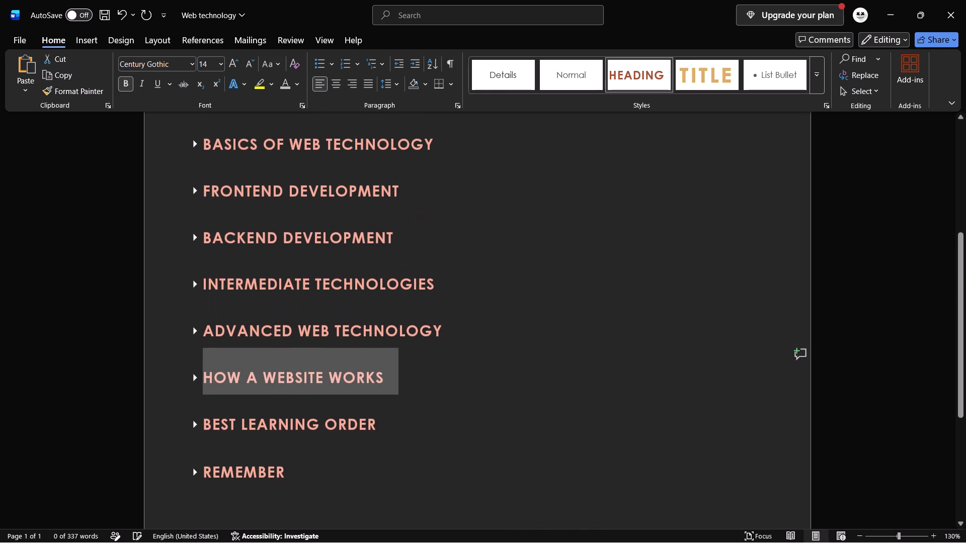
{"action": "left_click", "coordinate": [196, 196]}
{"action": "left_click", "coordinate": [195, 193]}
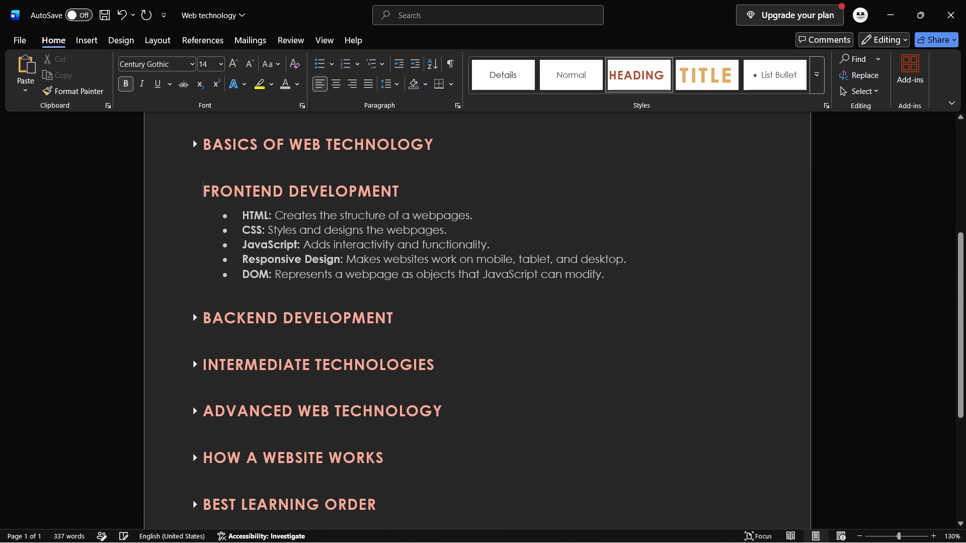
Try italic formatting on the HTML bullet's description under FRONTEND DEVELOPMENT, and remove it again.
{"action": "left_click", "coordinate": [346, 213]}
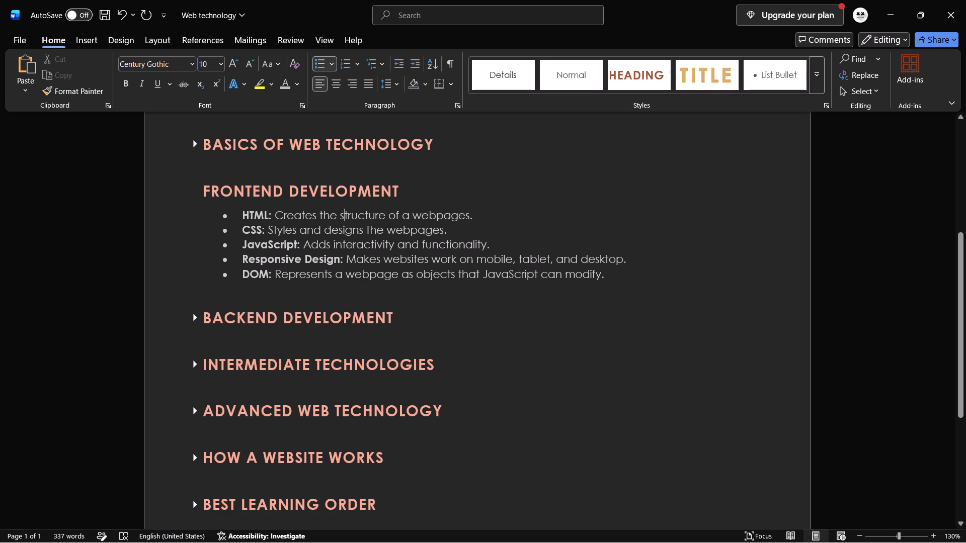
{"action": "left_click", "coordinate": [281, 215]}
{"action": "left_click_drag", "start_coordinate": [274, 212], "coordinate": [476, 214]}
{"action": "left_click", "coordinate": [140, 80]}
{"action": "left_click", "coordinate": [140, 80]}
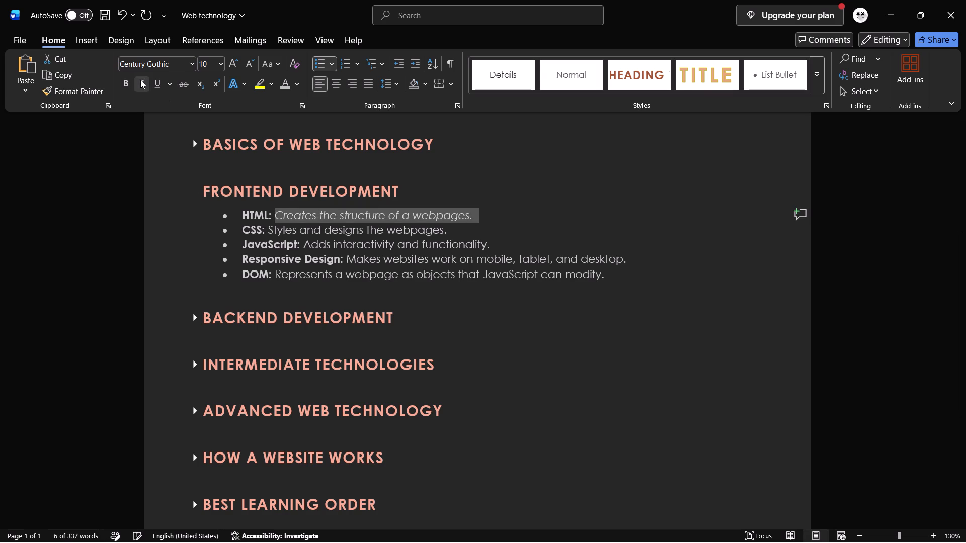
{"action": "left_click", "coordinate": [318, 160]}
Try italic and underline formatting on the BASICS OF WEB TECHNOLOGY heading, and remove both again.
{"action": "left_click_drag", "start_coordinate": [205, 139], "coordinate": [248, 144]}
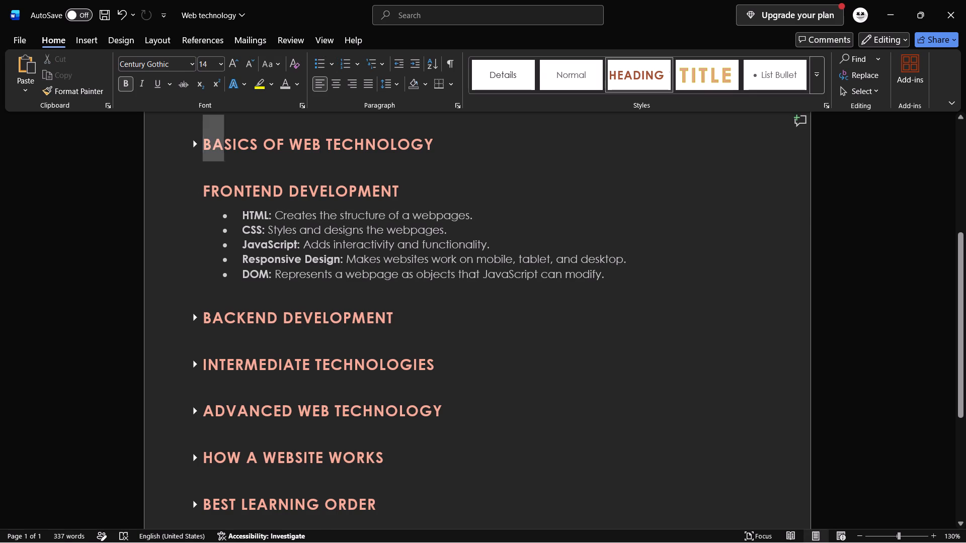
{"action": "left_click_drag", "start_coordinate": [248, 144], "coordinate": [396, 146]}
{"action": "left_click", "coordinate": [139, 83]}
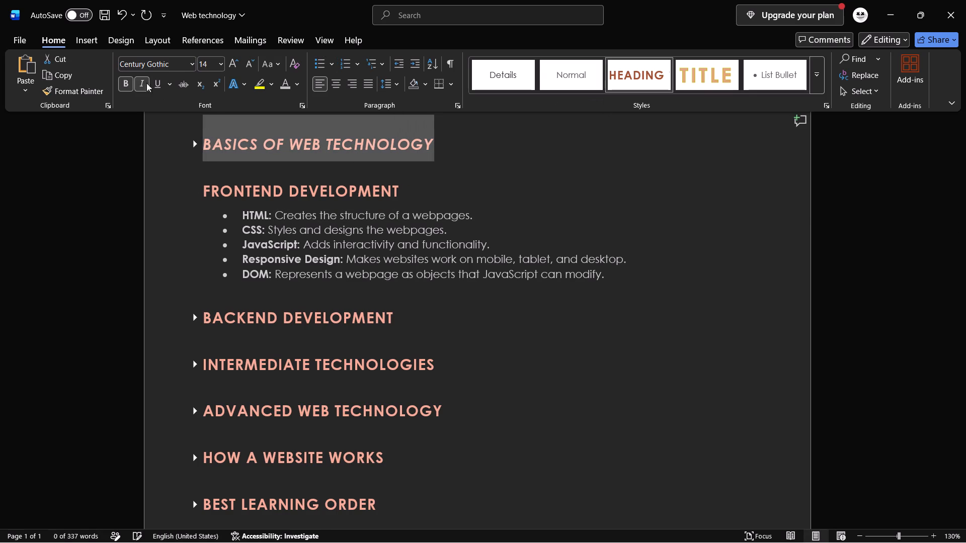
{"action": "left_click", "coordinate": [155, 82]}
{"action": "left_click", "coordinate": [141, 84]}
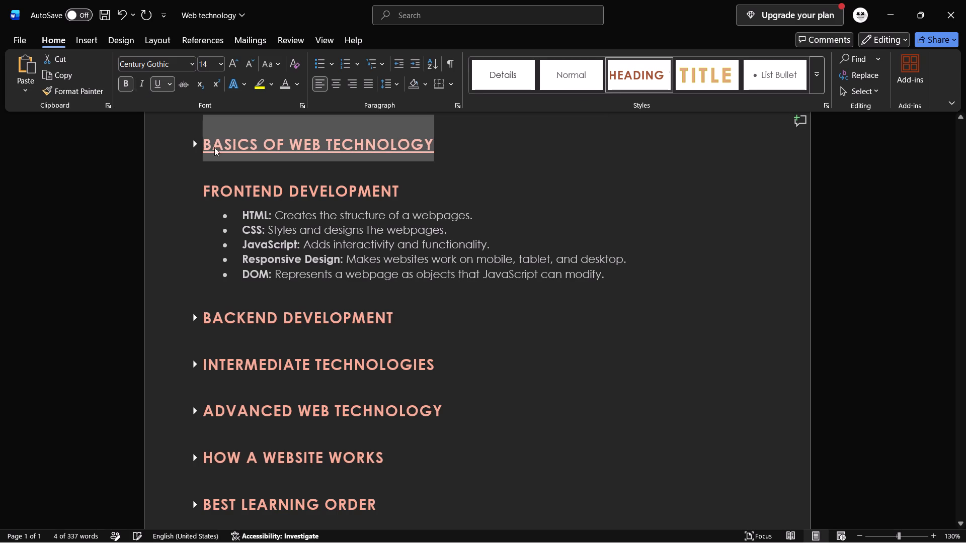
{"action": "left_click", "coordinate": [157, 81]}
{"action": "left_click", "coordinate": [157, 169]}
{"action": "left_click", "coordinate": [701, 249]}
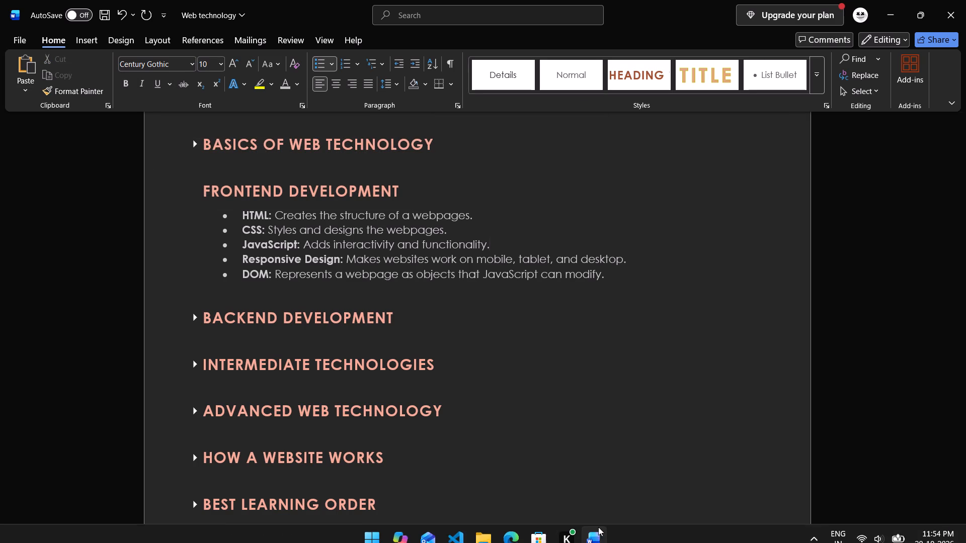